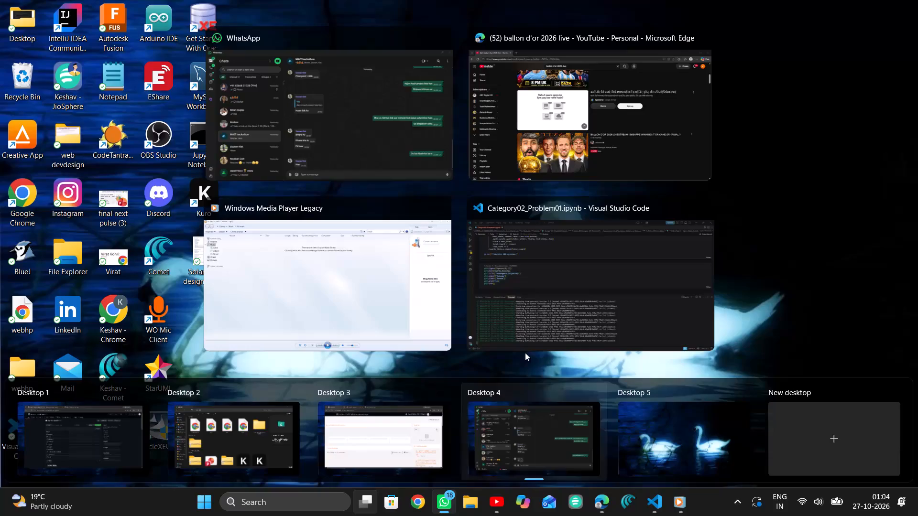
# Open a File Explorer window from the desktop to browse the computer's files and folders.
pyautogui.click(473, 513)
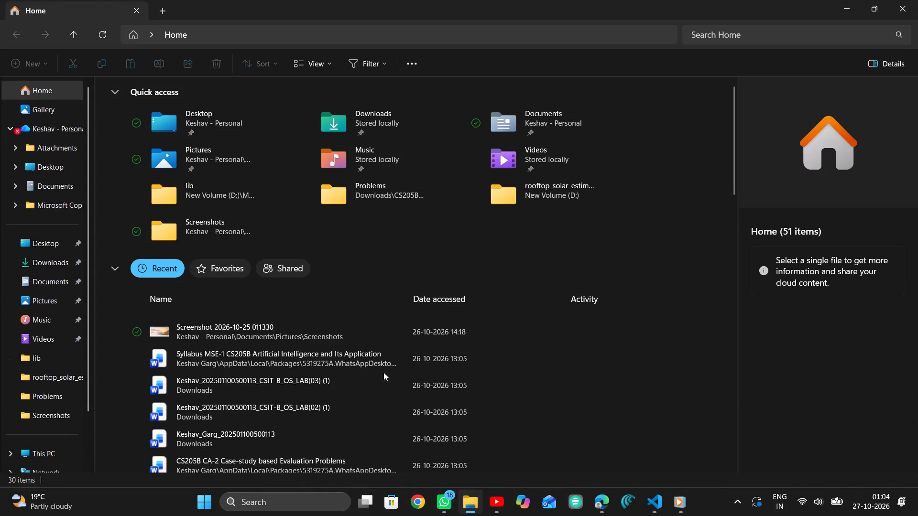
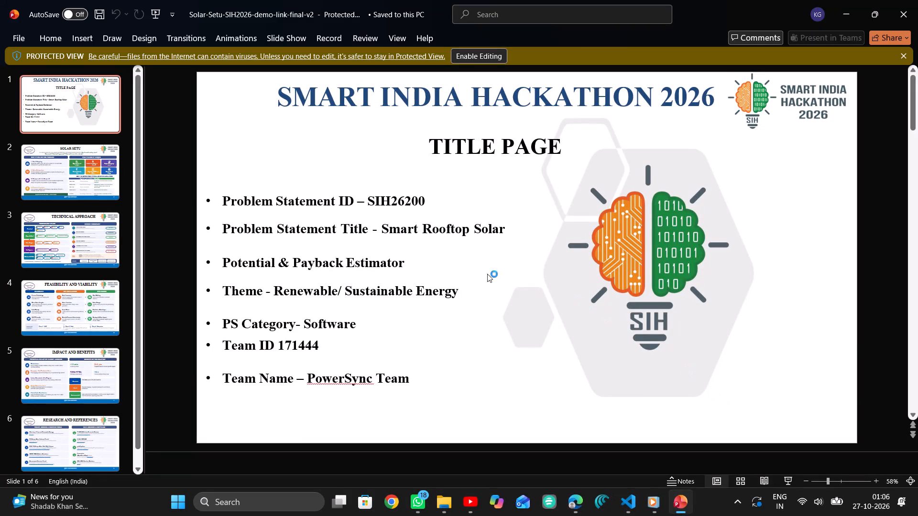
# Review all six slides of the Solar Setu hackathon presentation, from Solar Setu through Research and References, and return to the title page.
pyautogui.click(110, 183)
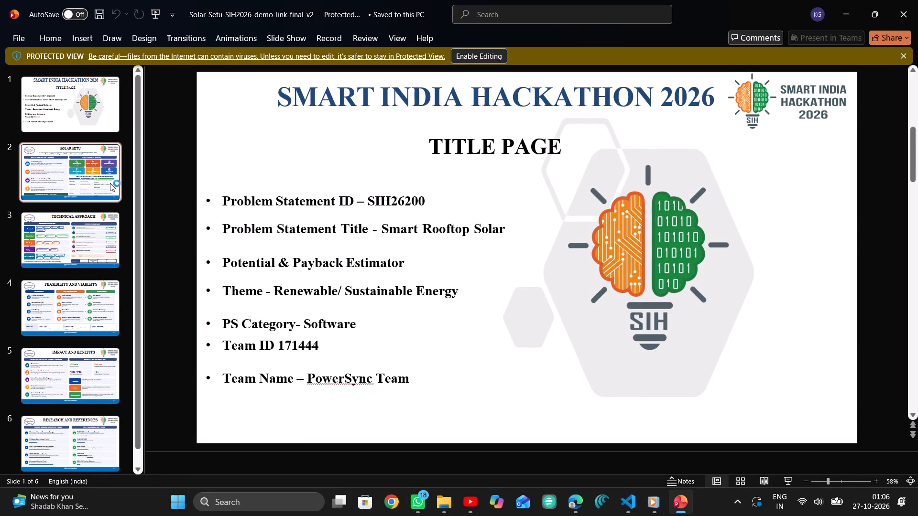
pyautogui.click(105, 237)
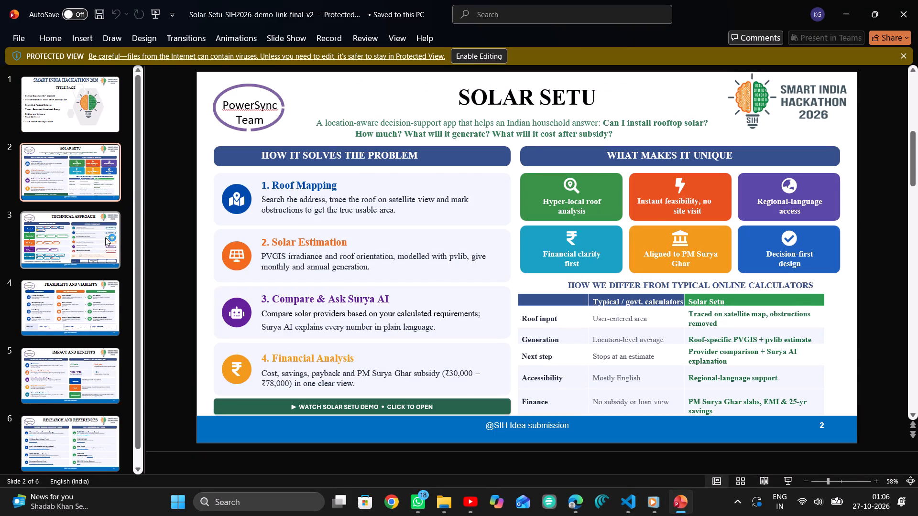
pyautogui.click(87, 295)
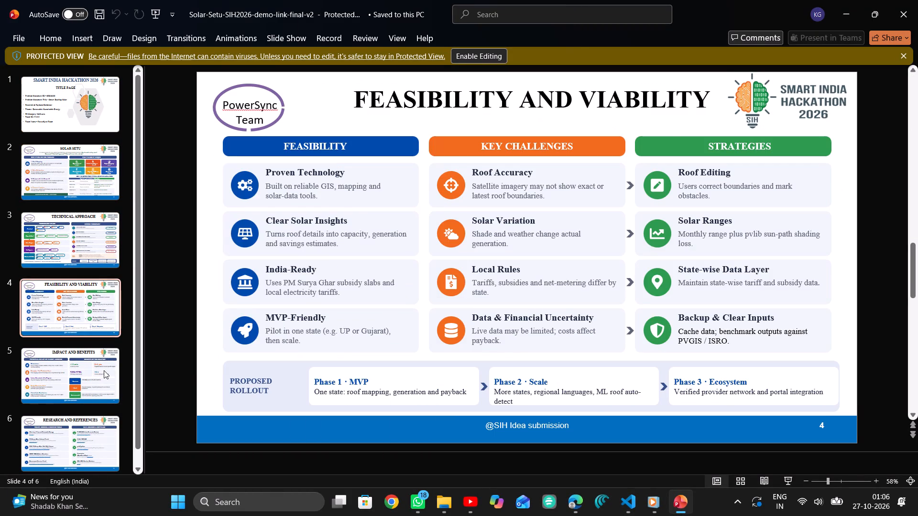
pyautogui.click(104, 370)
pyautogui.click(84, 436)
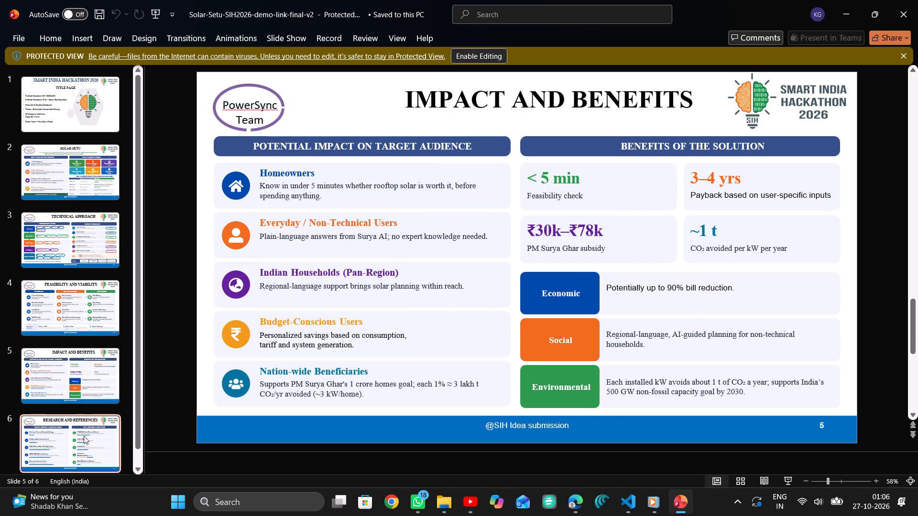
pyautogui.click(94, 371)
pyautogui.click(91, 286)
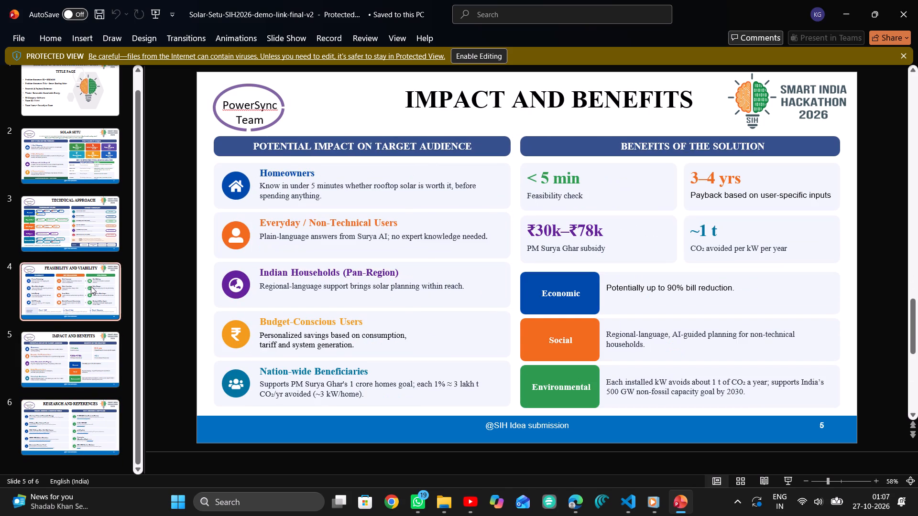
pyautogui.click(91, 225)
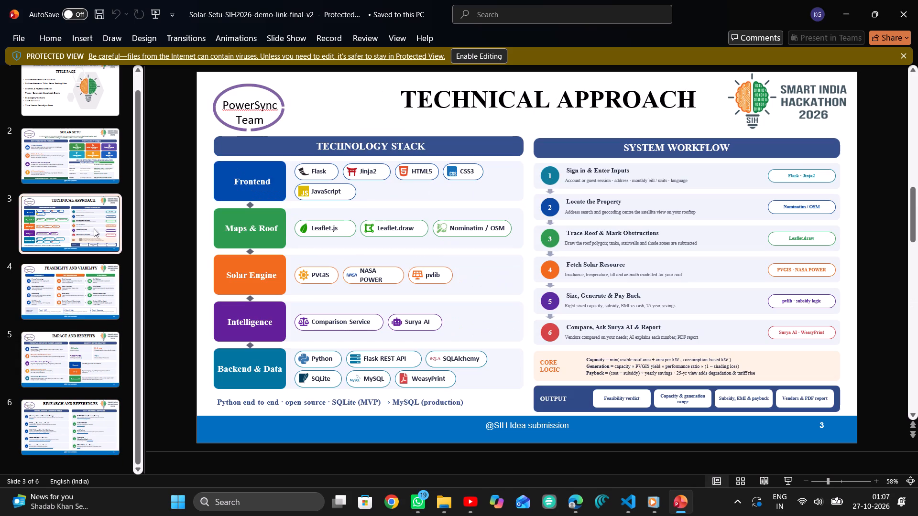
pyautogui.scroll(1, 105, 267)
pyautogui.click(119, 111)
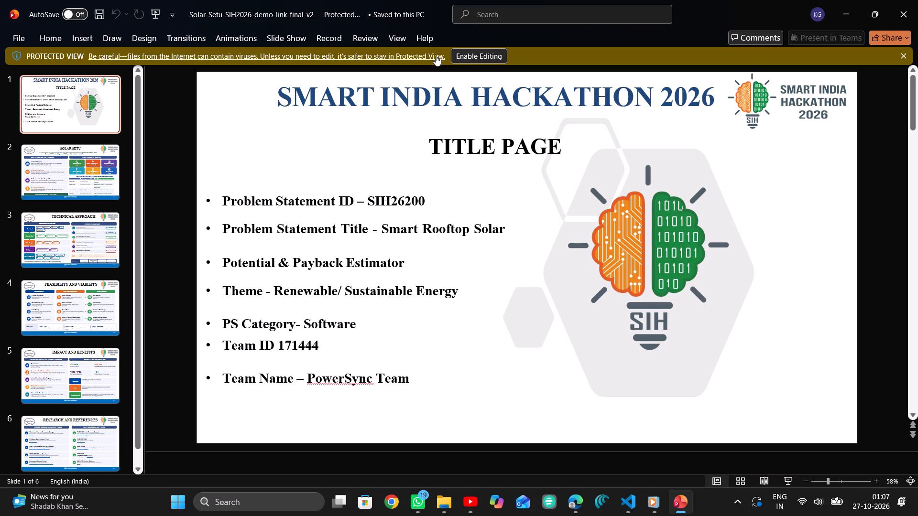
# Take the Solar Setu hackathon presentation out of Protected View so that it can be edited.
pyautogui.click(474, 52)
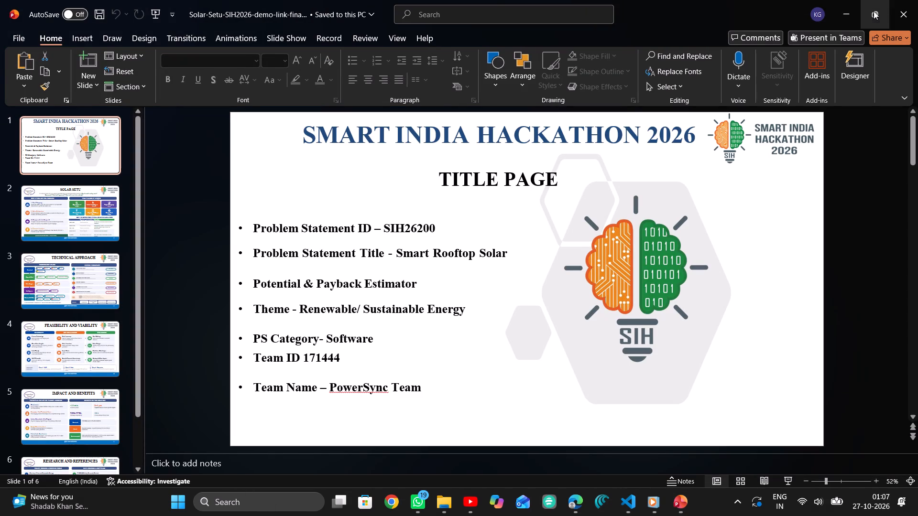
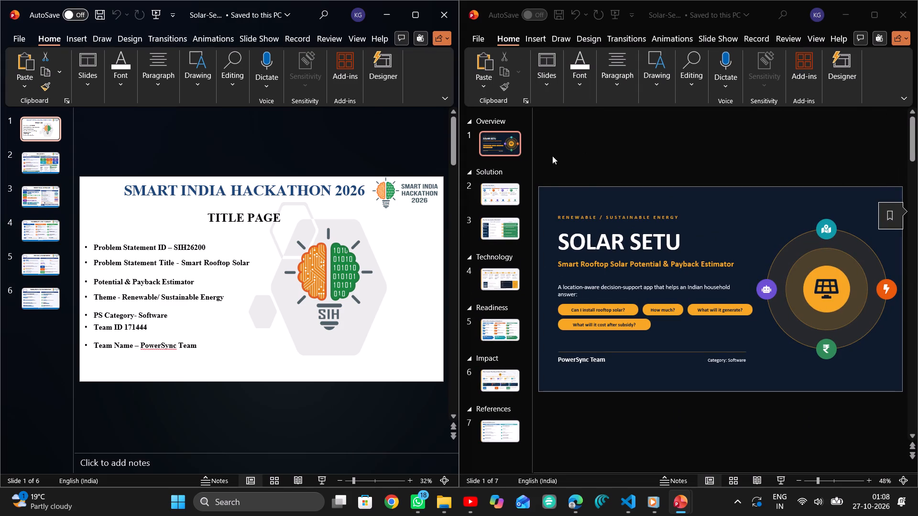
# Copy the Solar Setu overview slide from the seven-slide presentation into the hackathon presentation, directly after its title page.
pyautogui.moveTo(669, 264); pyautogui.dragTo(612, 258)
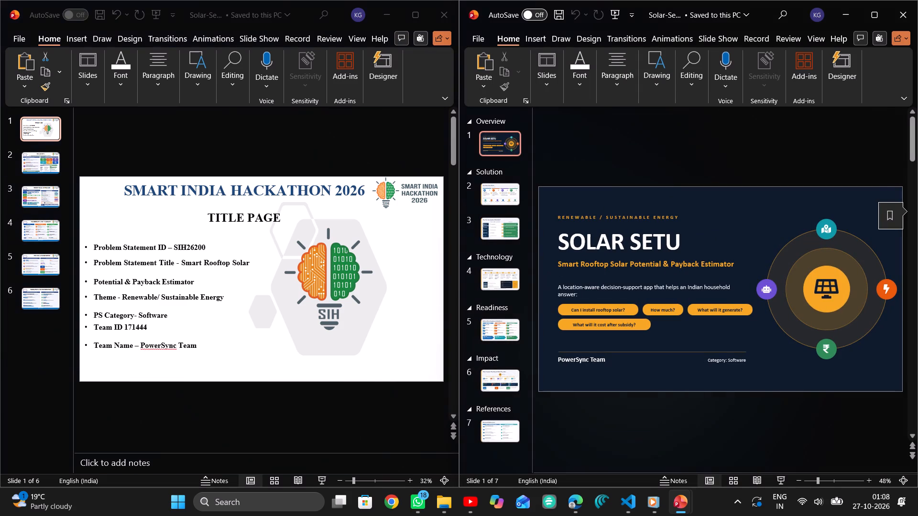
pyautogui.moveTo(612, 258); pyautogui.dragTo(317, 239)
pyautogui.moveTo(499, 140); pyautogui.dragTo(98, 147)
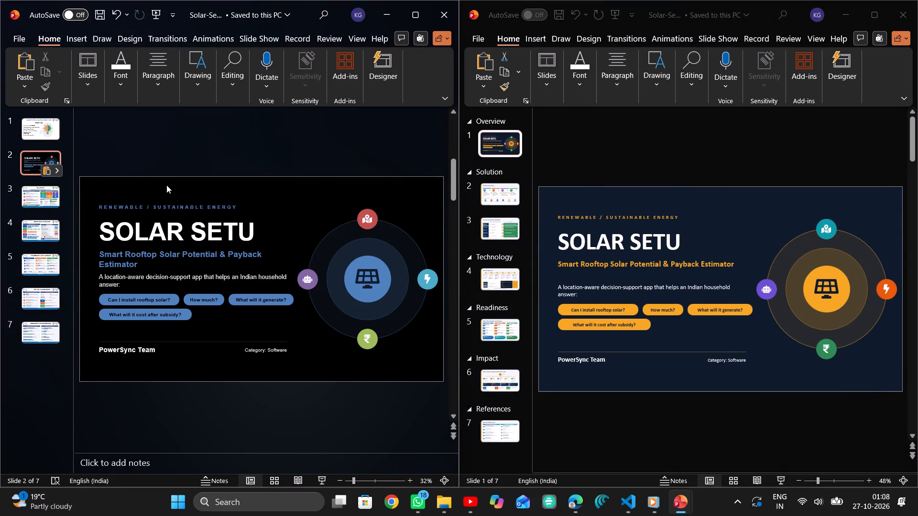
# Cut the Smart India Hackathon 2026 title page slide from the hackathon deck.
pyautogui.click(45, 139)
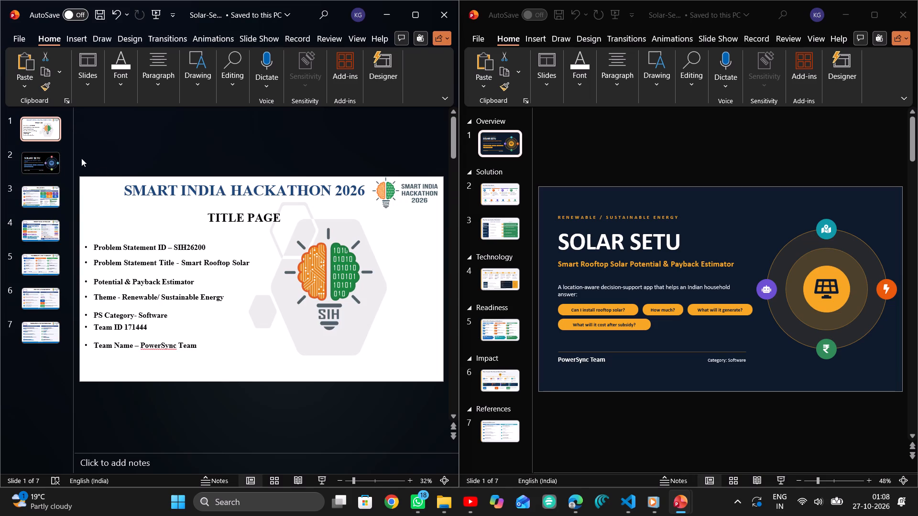
pyautogui.click(44, 131)
pyautogui.rightClick(44, 131)
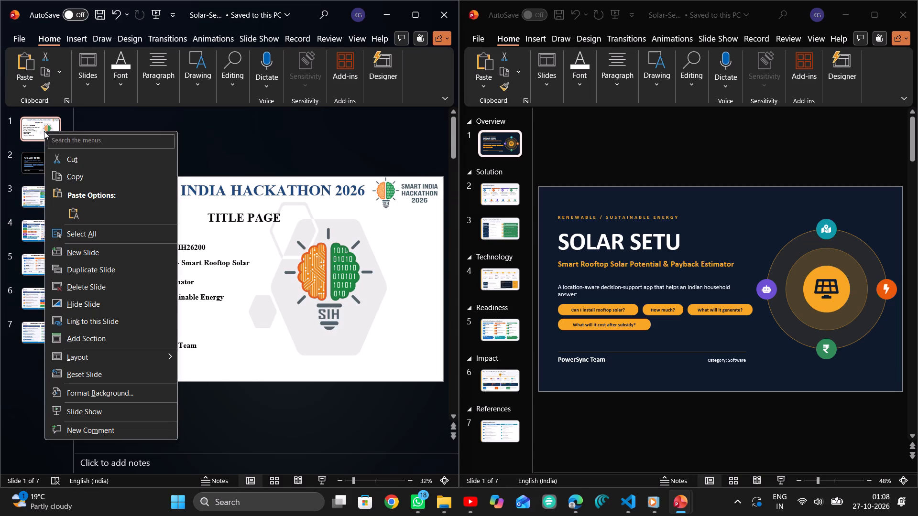
pyautogui.click(75, 159)
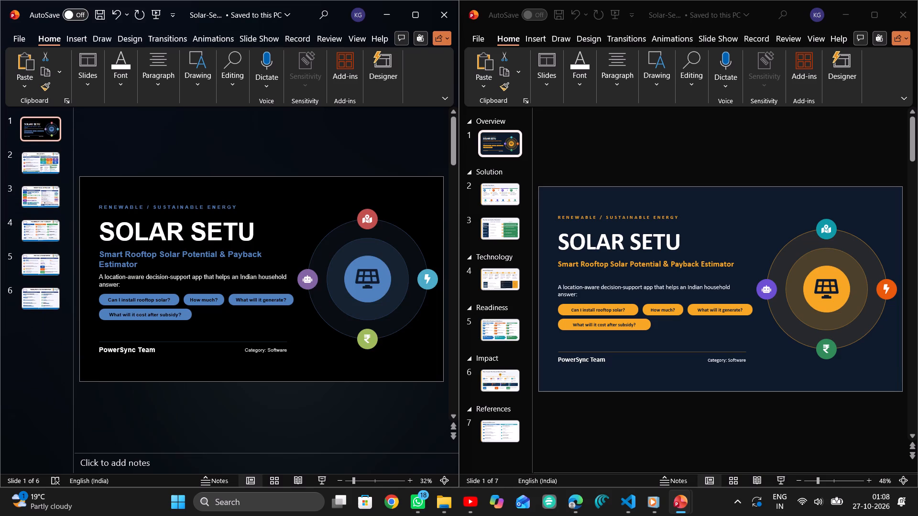
# Review the hackathon deck's slides from Solar Setu through Research and References, and return to the Solar Setu content slide.
pyautogui.click(38, 161)
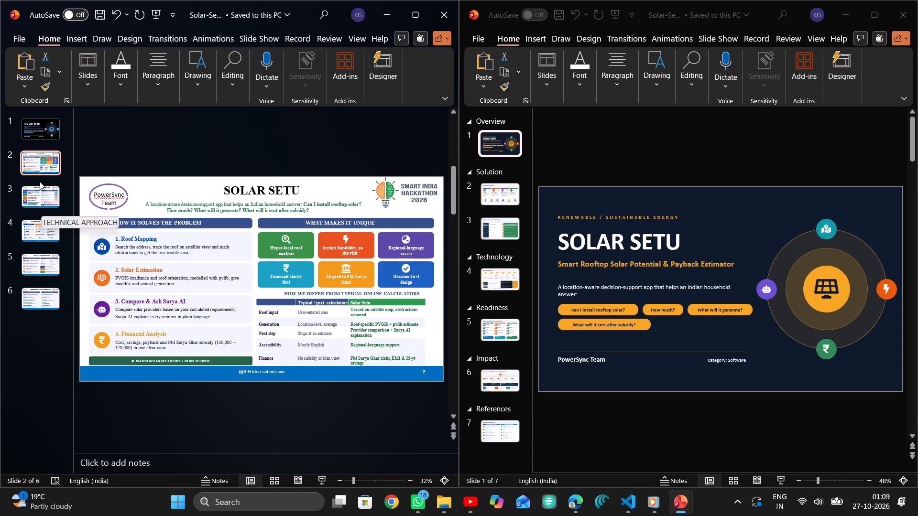
pyautogui.click(42, 163)
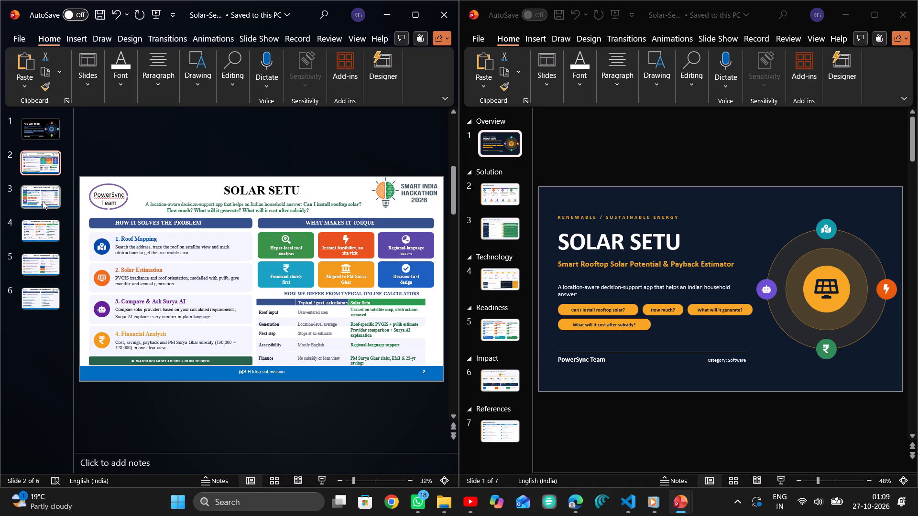
pyautogui.click(43, 201)
pyautogui.click(42, 236)
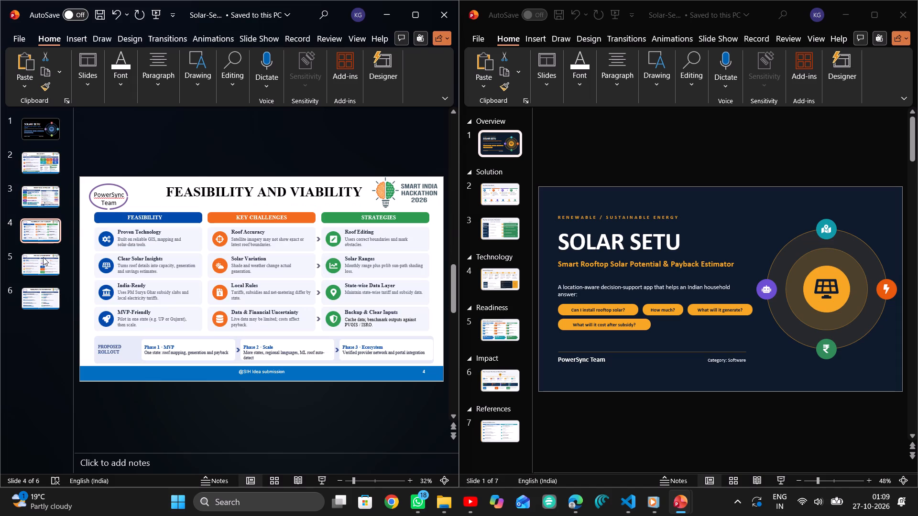
pyautogui.click(43, 262)
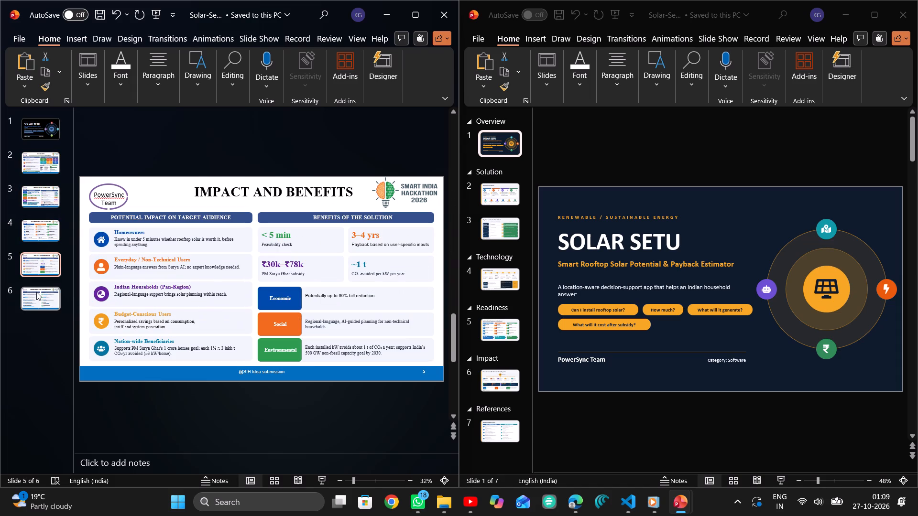
pyautogui.click(40, 269)
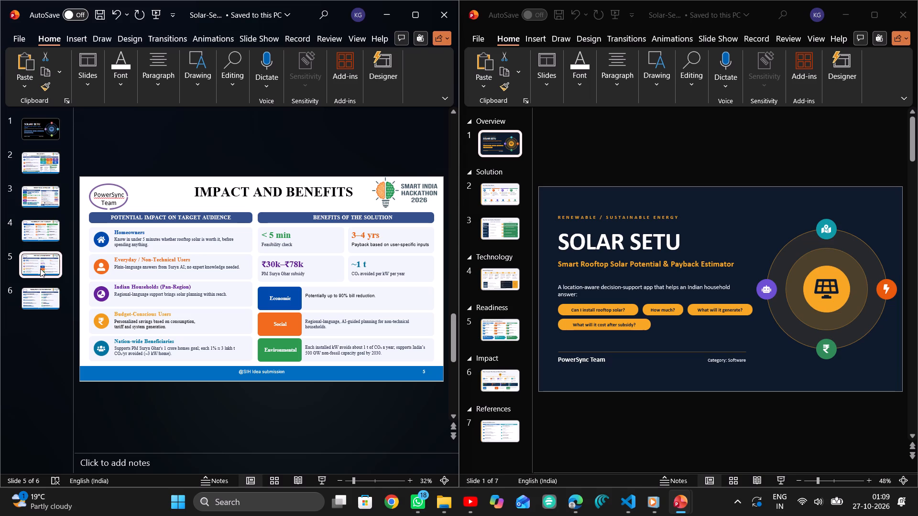
pyautogui.click(41, 303)
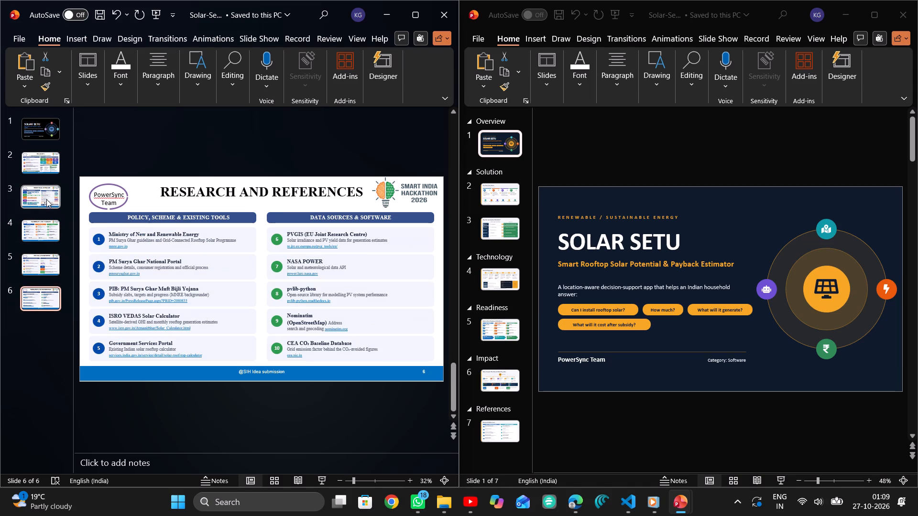
pyautogui.click(47, 193)
pyautogui.click(47, 153)
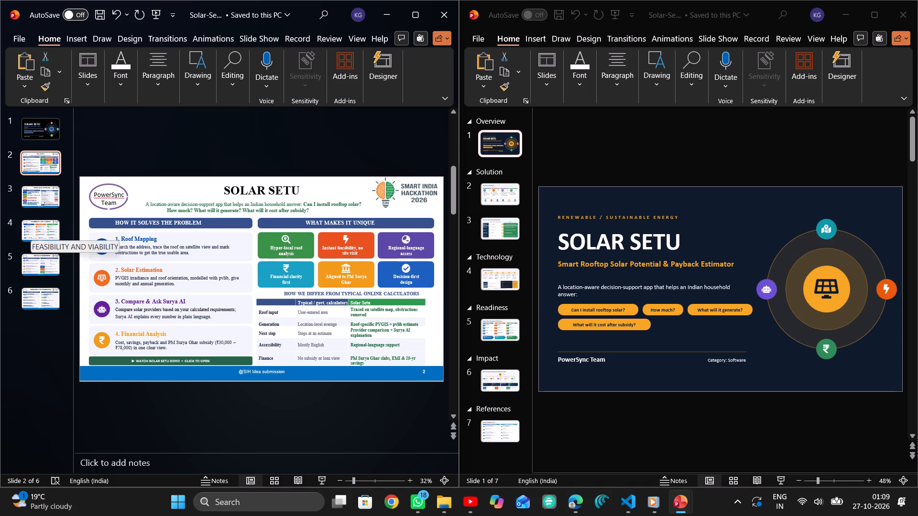
# Compare How Solar Setu Works, Why Not Just Another Calculator? and Technical Approach in the sectioned deck with the hackathon deck's slides.
pyautogui.click(505, 196)
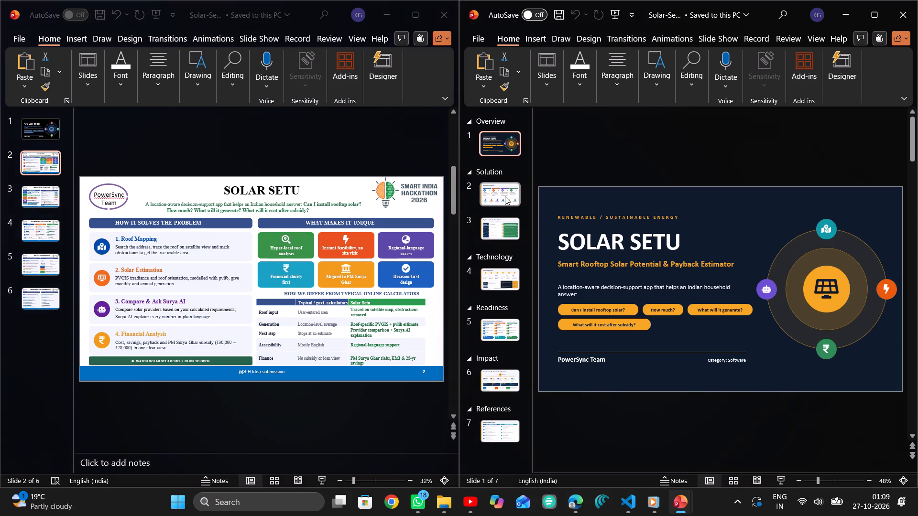
pyautogui.click(504, 202)
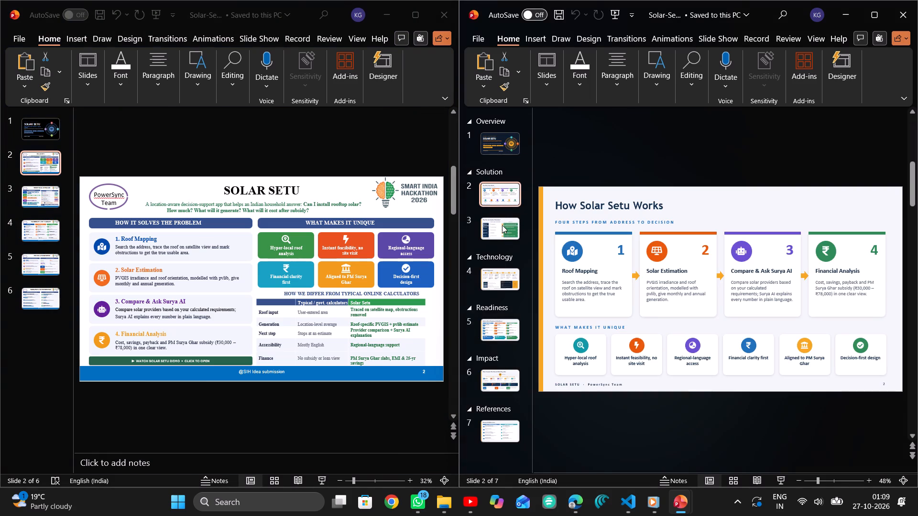
pyautogui.click(502, 226)
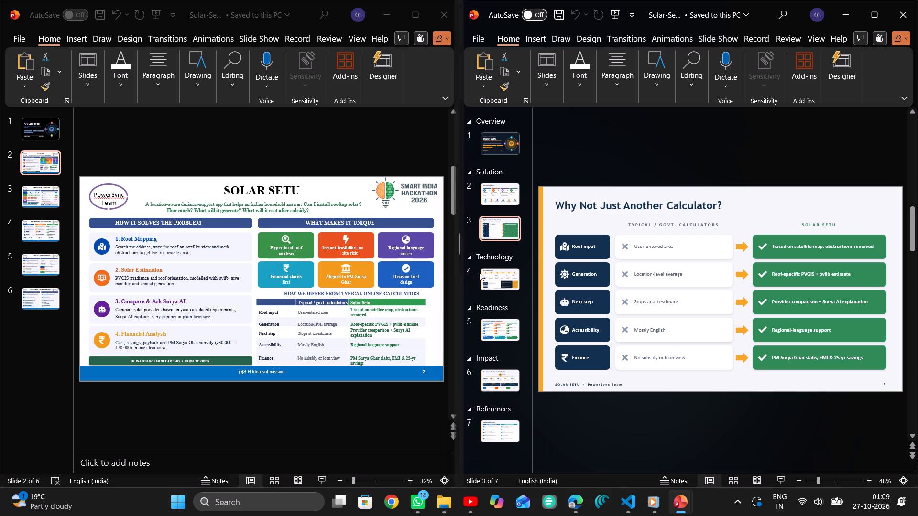
pyautogui.click(516, 221)
pyautogui.click(492, 268)
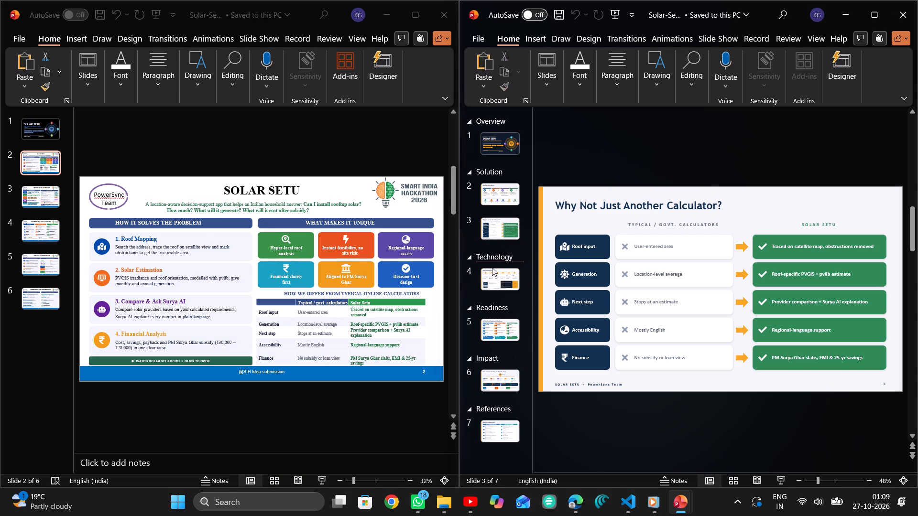
pyautogui.click(496, 279)
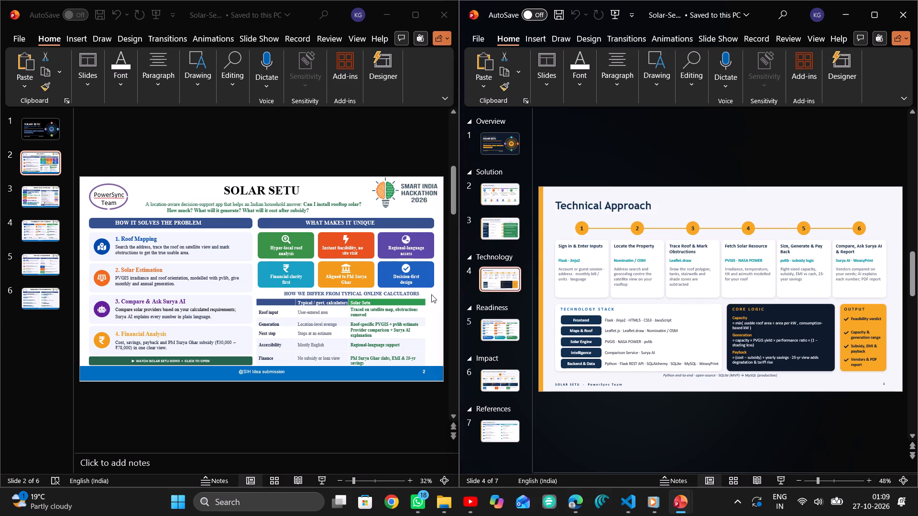
pyautogui.click(37, 207)
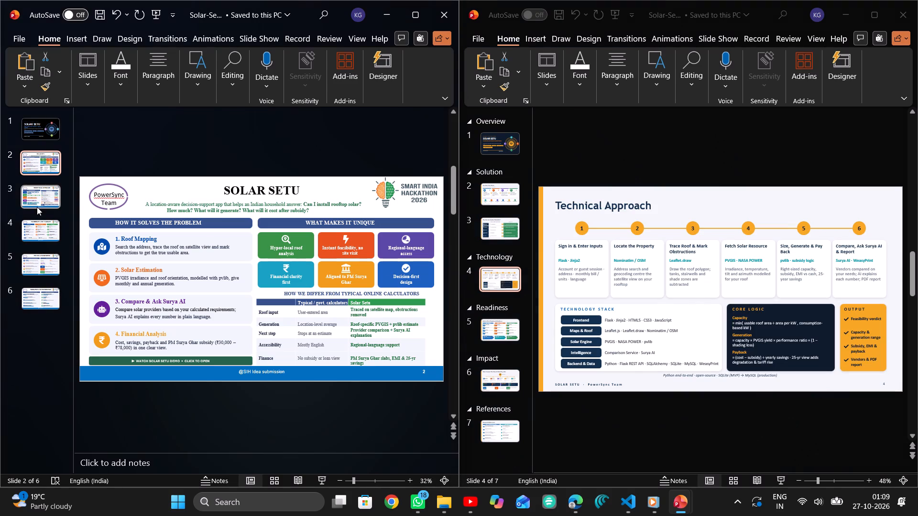
pyautogui.click(47, 237)
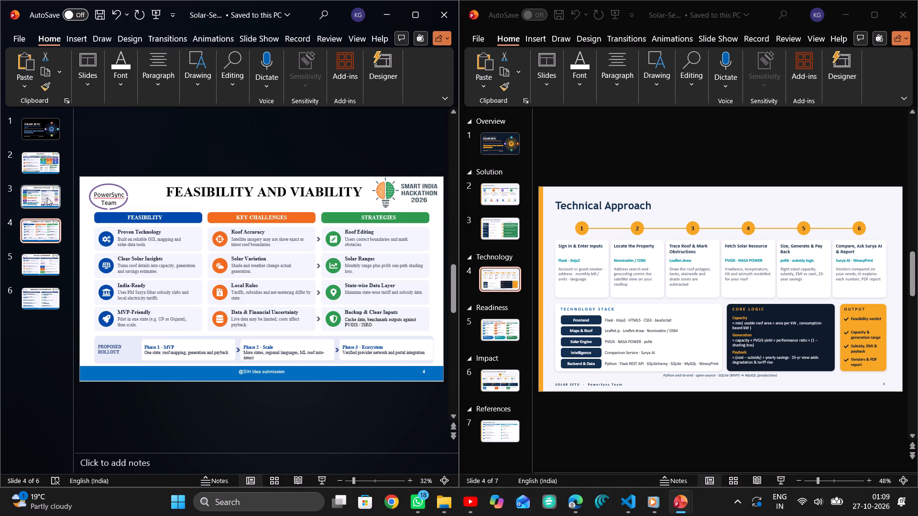
pyautogui.click(47, 197)
pyautogui.click(43, 144)
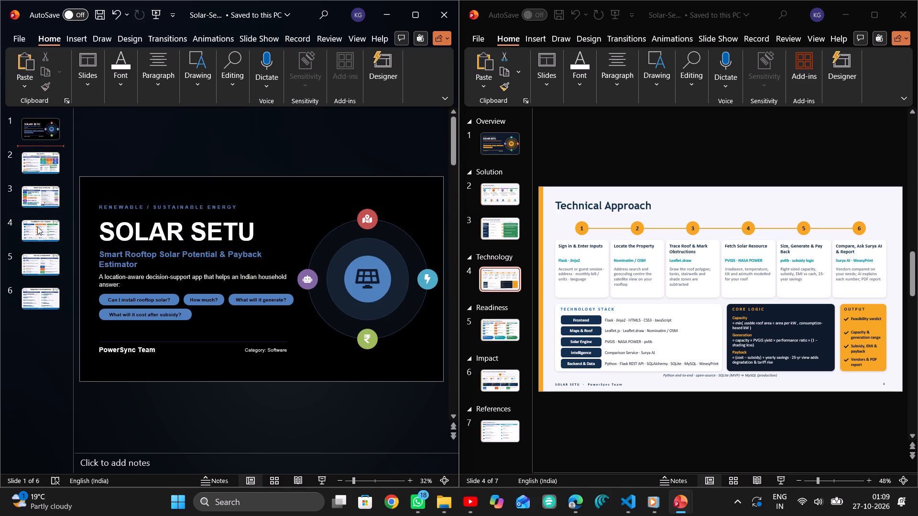
pyautogui.click(38, 236)
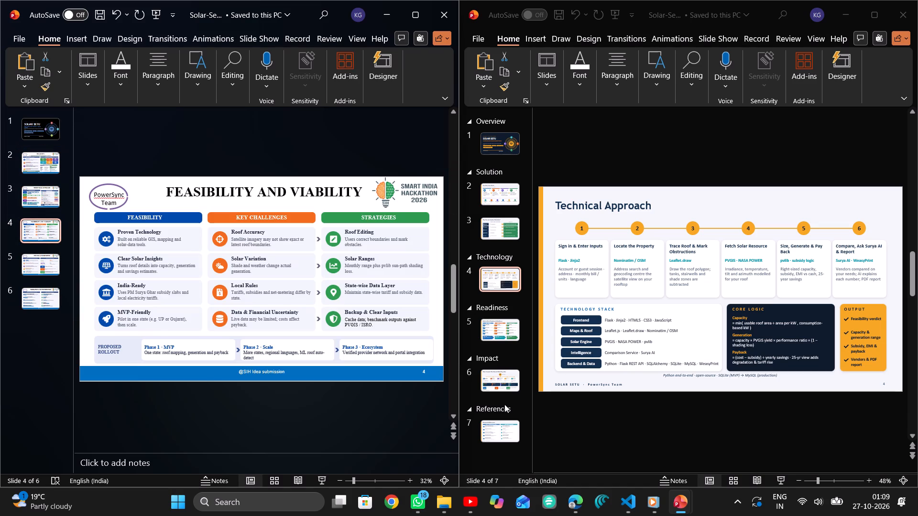
# Examine the sectioned deck's slides from How Solar Setu Works through Value Created: Who Gains & What They Gain.
pyautogui.click(497, 376)
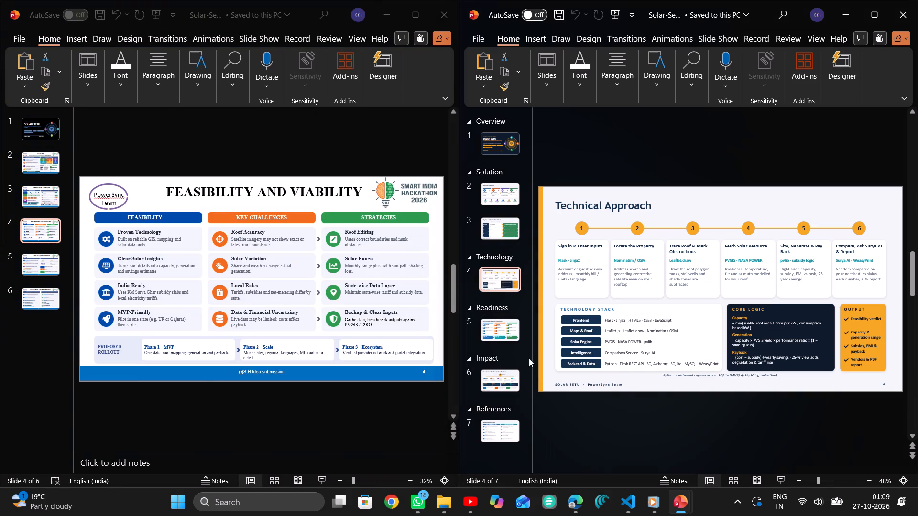
pyautogui.click(505, 193)
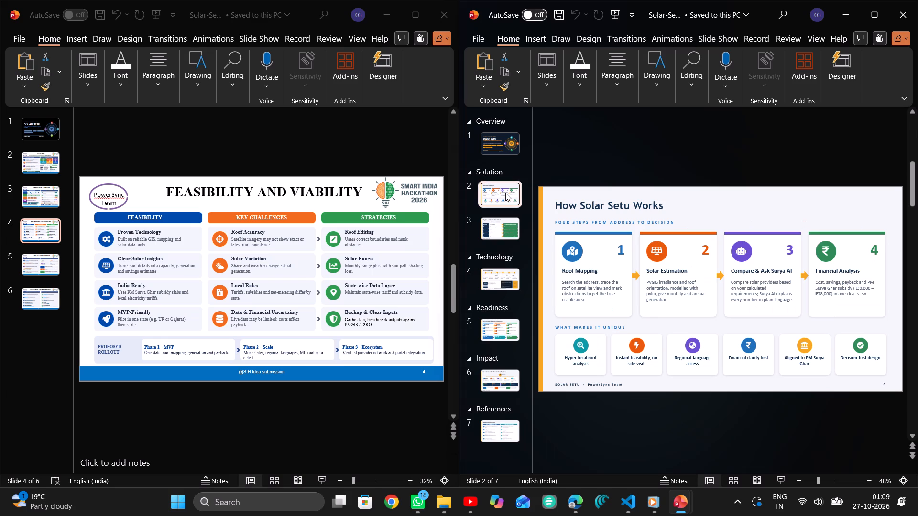
pyautogui.click(47, 193)
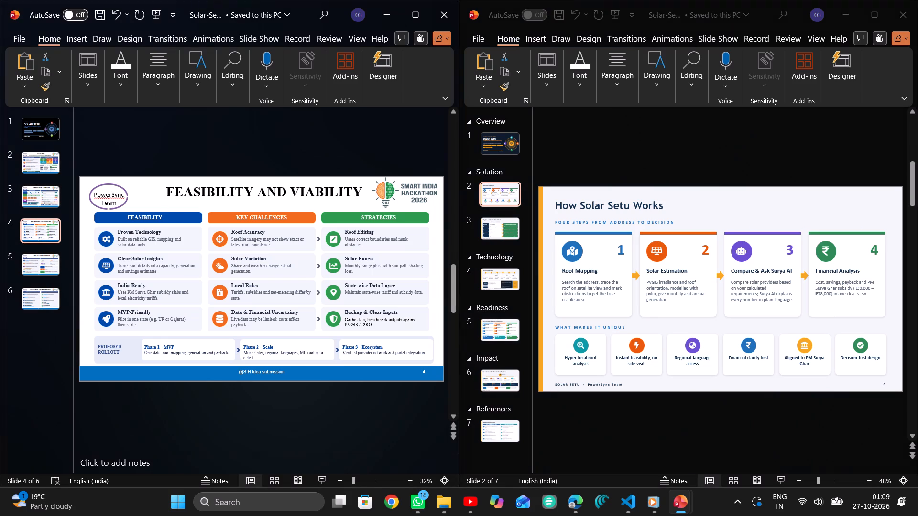
pyautogui.click(501, 227)
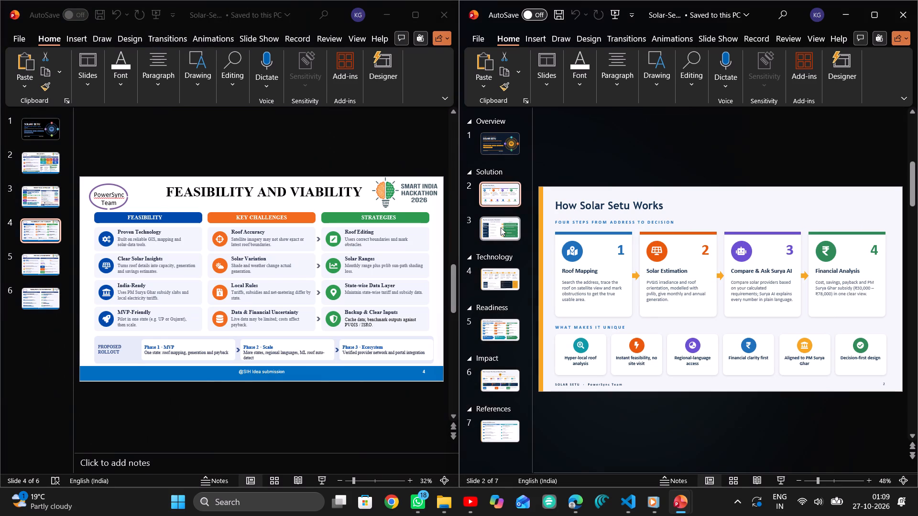
pyautogui.click(503, 230)
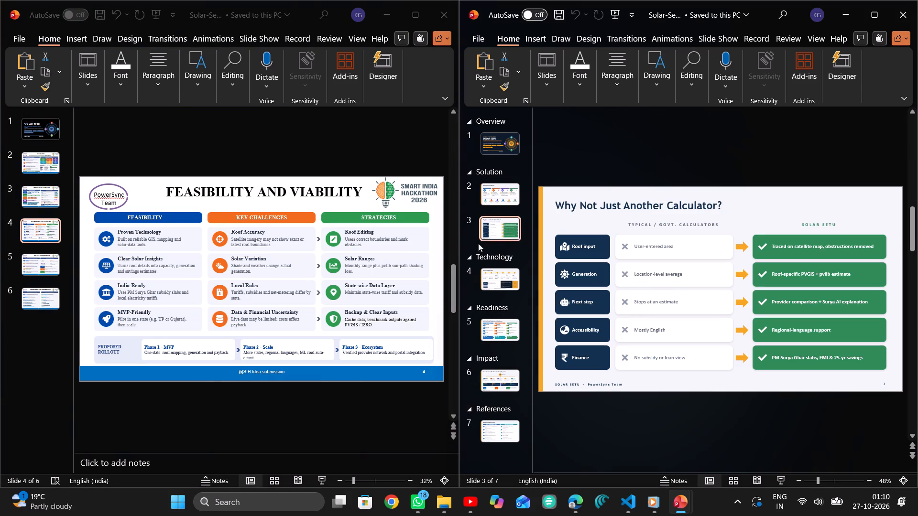
pyautogui.click(498, 275)
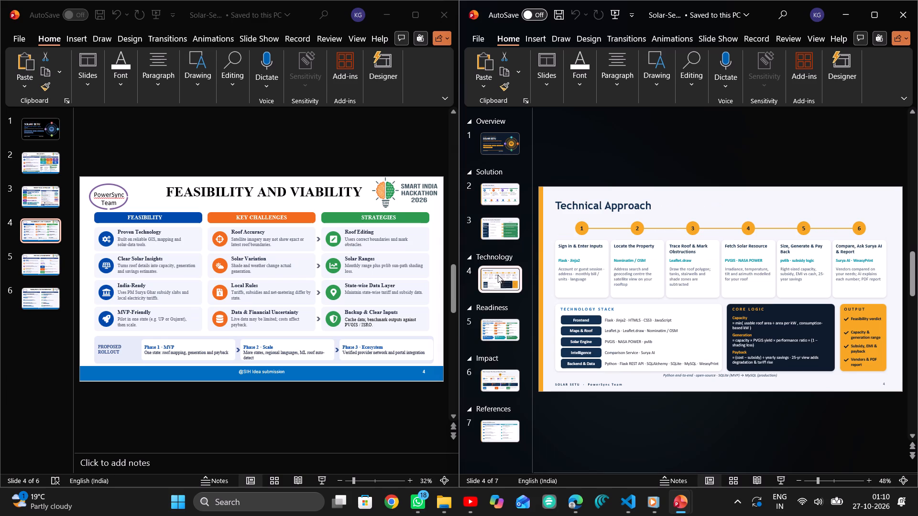
pyautogui.click(502, 321)
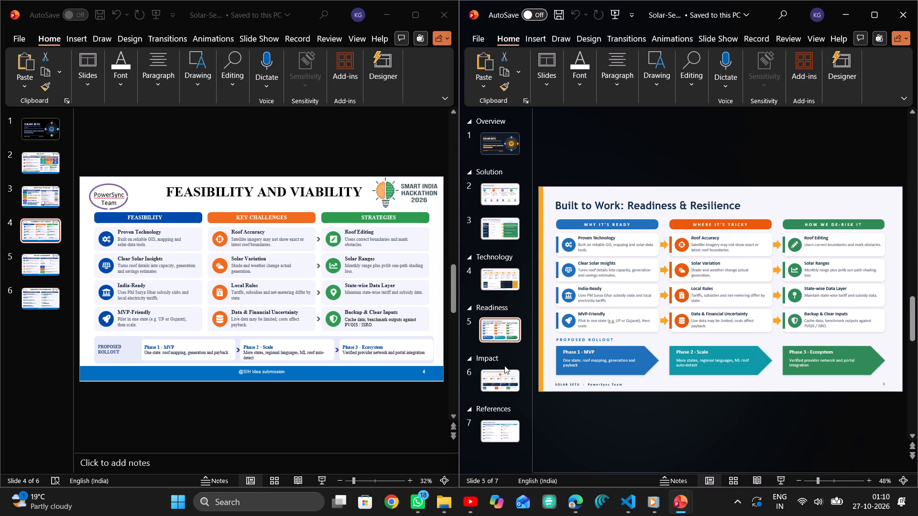
pyautogui.click(503, 388)
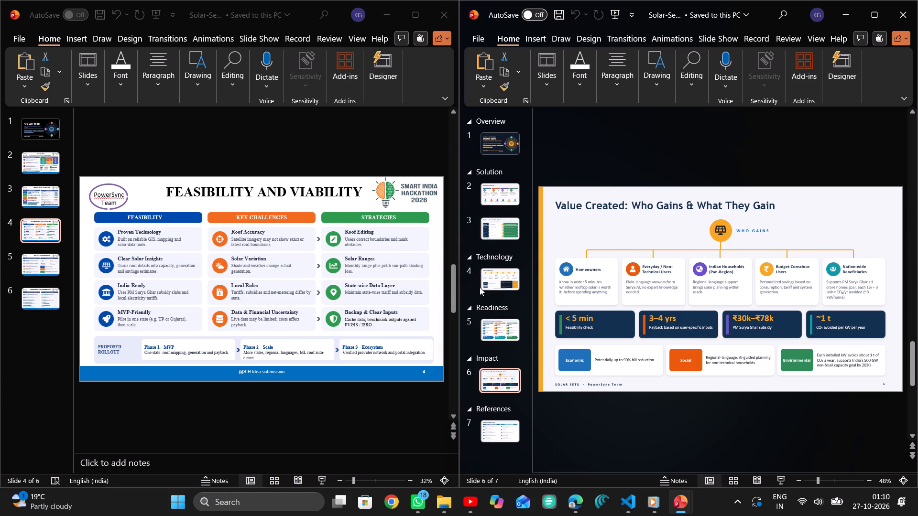
# Copy the Why Not Just Another Calculator? slide from the sectioned deck into the hackathon deck as slide 3.
pyautogui.click(498, 219)
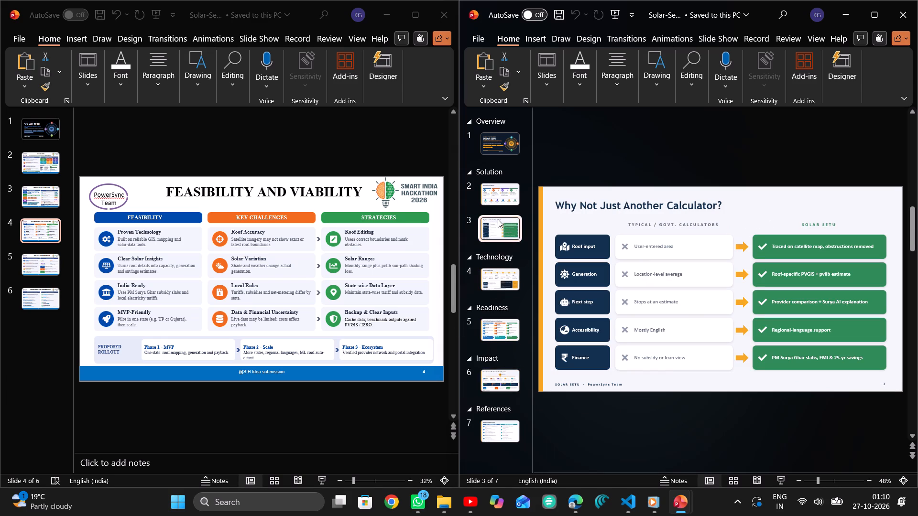
pyautogui.moveTo(498, 219); pyautogui.dragTo(181, 159)
pyautogui.moveTo(181, 159); pyautogui.dragTo(191, 222)
pyautogui.moveTo(191, 222); pyautogui.dragTo(498, 228)
pyautogui.moveTo(498, 228); pyautogui.dragTo(122, 185)
pyautogui.moveTo(122, 185); pyautogui.dragTo(29, 177)
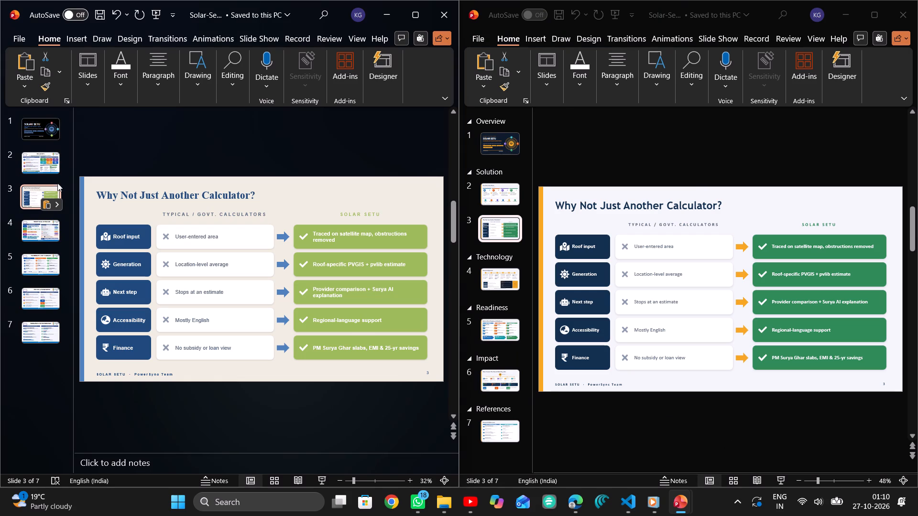
# Check the copied comparison slide and the Technical Approach slide following it in the hackathon deck.
pyautogui.click(39, 162)
pyautogui.click(33, 194)
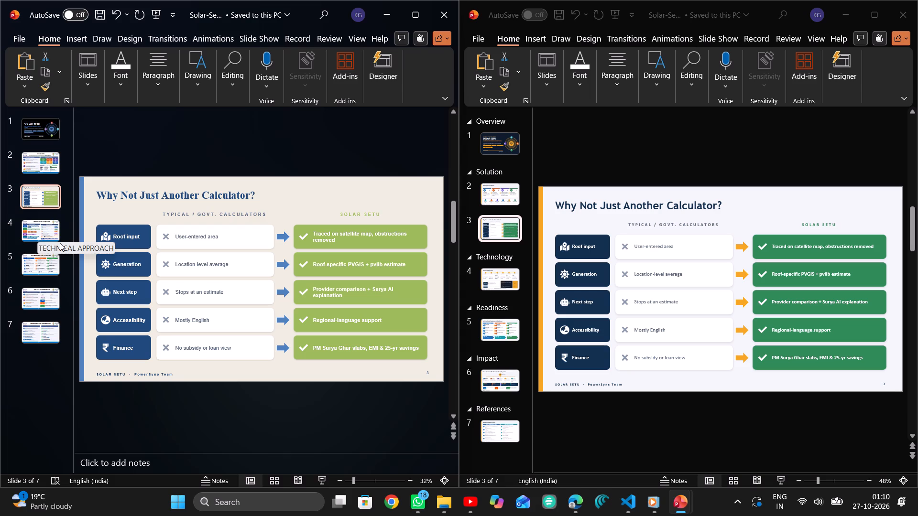
pyautogui.click(52, 189)
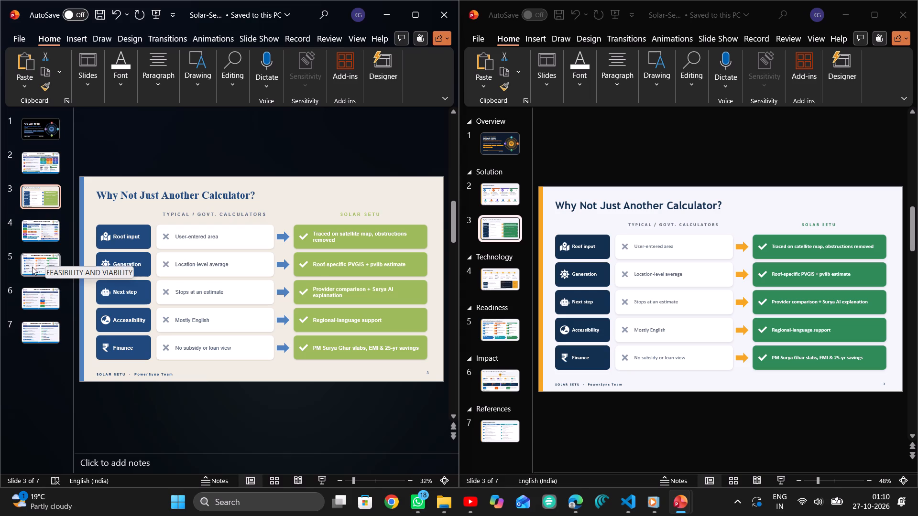
pyautogui.click(40, 235)
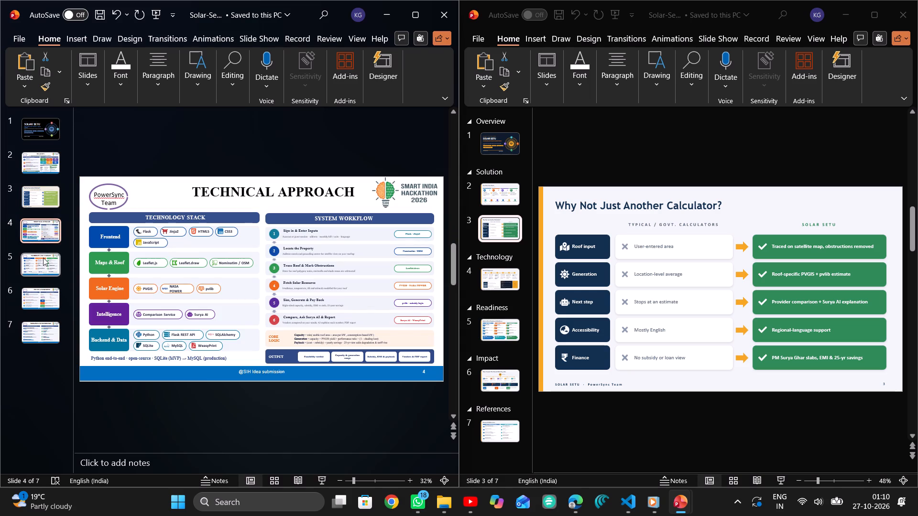
# Look over the Impact and Benefits, Solar Setu and title slides of the hackathon deck.
pyautogui.click(43, 258)
pyautogui.click(39, 305)
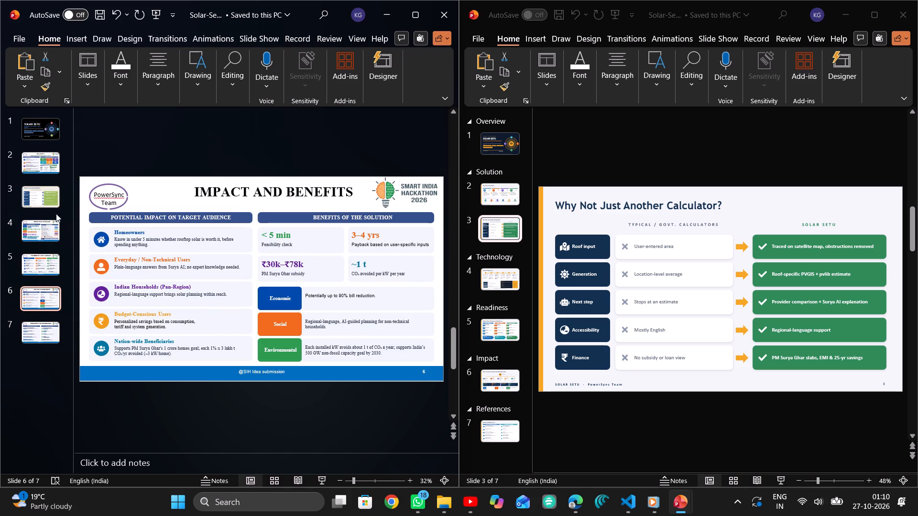
pyautogui.click(48, 158)
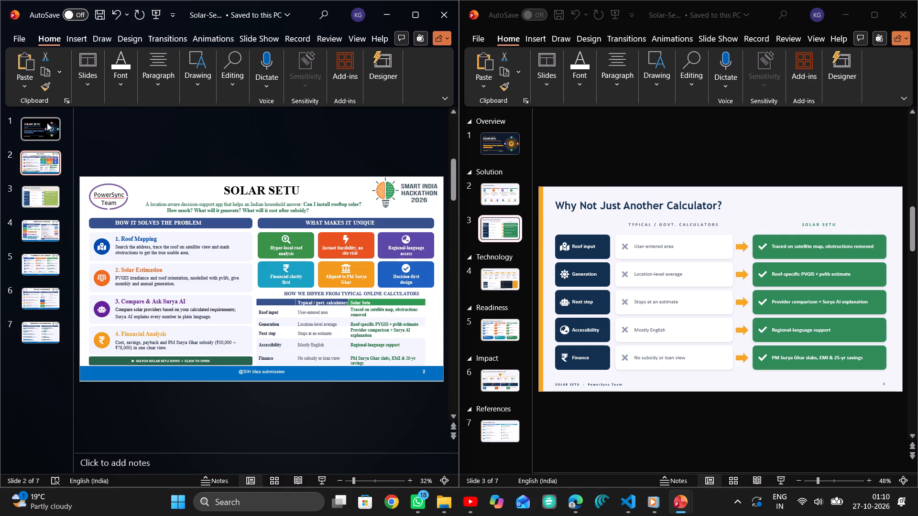
pyautogui.click(47, 123)
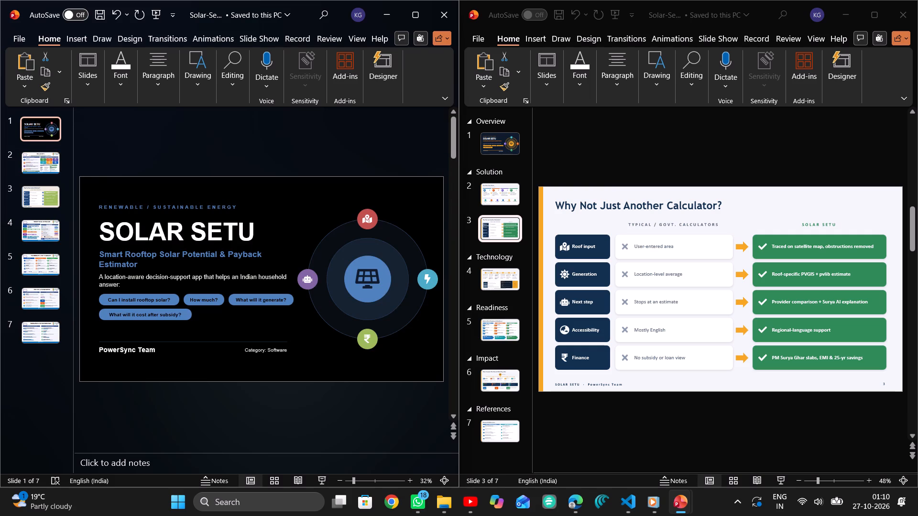
pyautogui.click(51, 167)
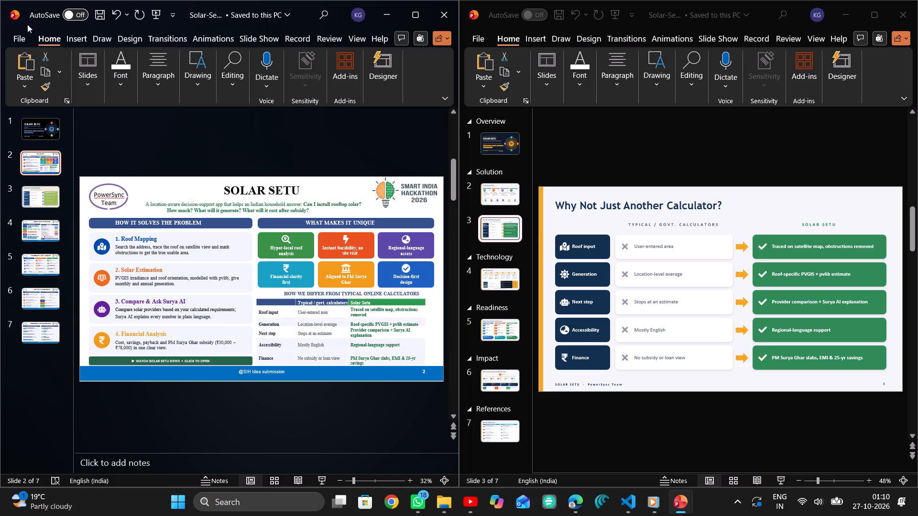
# Save the hackathon deck as a separate presentation named Solar-Setu-MAIT.
pyautogui.click(20, 34)
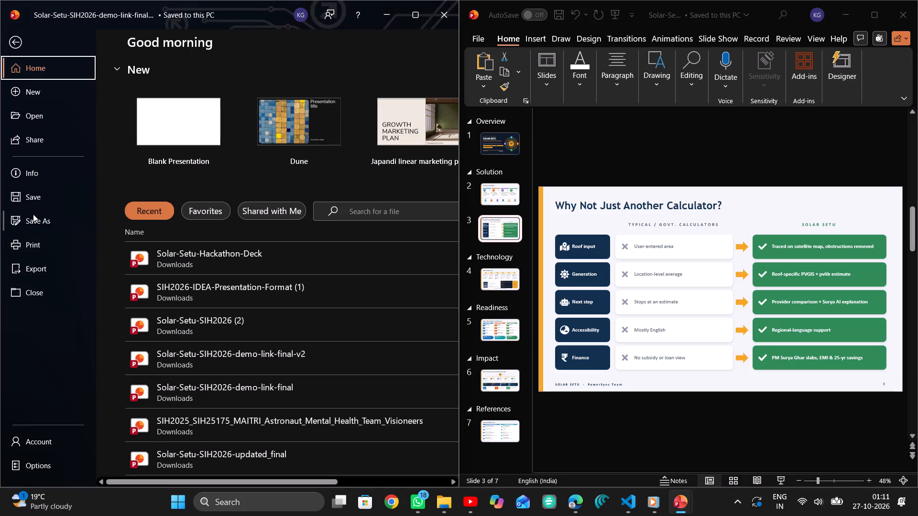
pyautogui.click(33, 214)
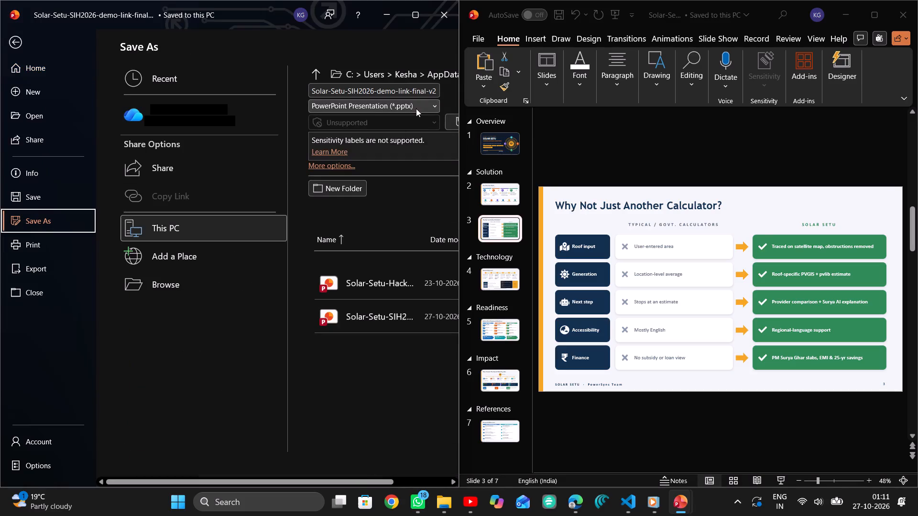
pyautogui.click(418, 91)
pyautogui.click(432, 90)
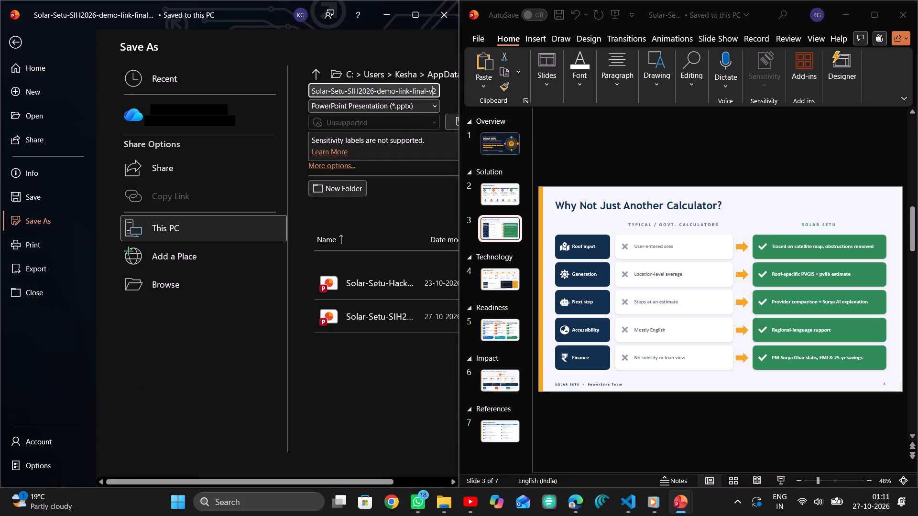
pyautogui.click(437, 90)
pyautogui.press('Delete')
pyautogui.press('BackSpace')
pyautogui.press('BackSpace')
pyautogui.press('BackSpace')
pyautogui.press('BackSpace')
pyautogui.press('BackSpace')
pyautogui.press('BackSpace')
pyautogui.press('BackSpace')
pyautogui.press('BackSpace')
pyautogui.press('BackSpace')
pyautogui.press('BackSpace')
pyautogui.press('BackSpace')
pyautogui.press('BackSpace')
pyautogui.press('BackSpace')
pyautogui.press('BackSpace')
pyautogui.press('BackSpace')
pyautogui.press('BackSpace')
pyautogui.press('BackSpace')
pyautogui.press('BackSpace')
pyautogui.press('BackSpace')
pyautogui.press('BackSpace')
pyautogui.press('BackSpace')
pyautogui.press('BackSpace')
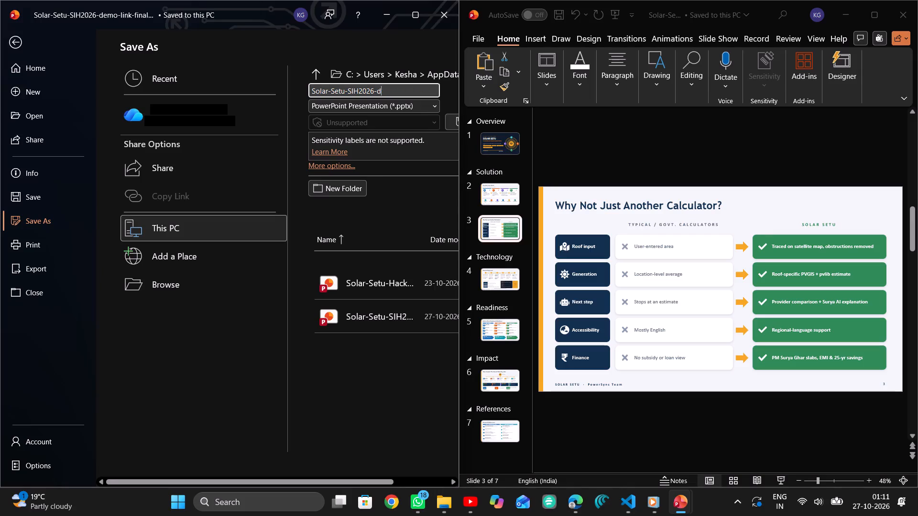
pyautogui.press('BackSpace')
pyautogui.press('BackSpace')
pyautogui.press('BackSpace')
# Complete the new file name of the hackathon deck as Solar-Setu-MAIT.
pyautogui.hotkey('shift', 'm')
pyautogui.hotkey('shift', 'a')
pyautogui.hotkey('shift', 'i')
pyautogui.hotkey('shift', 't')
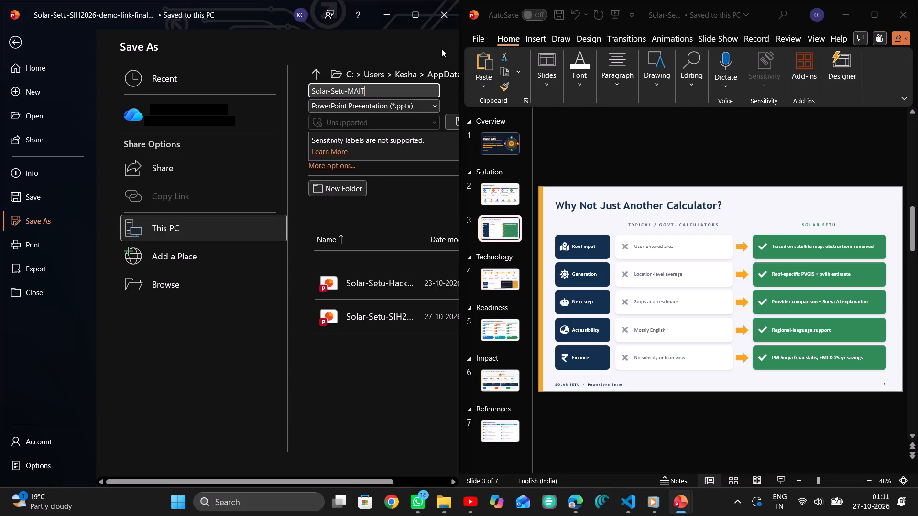
# Close the sectioned seven-slide Solar Setu deck.
pyautogui.click(911, 5)
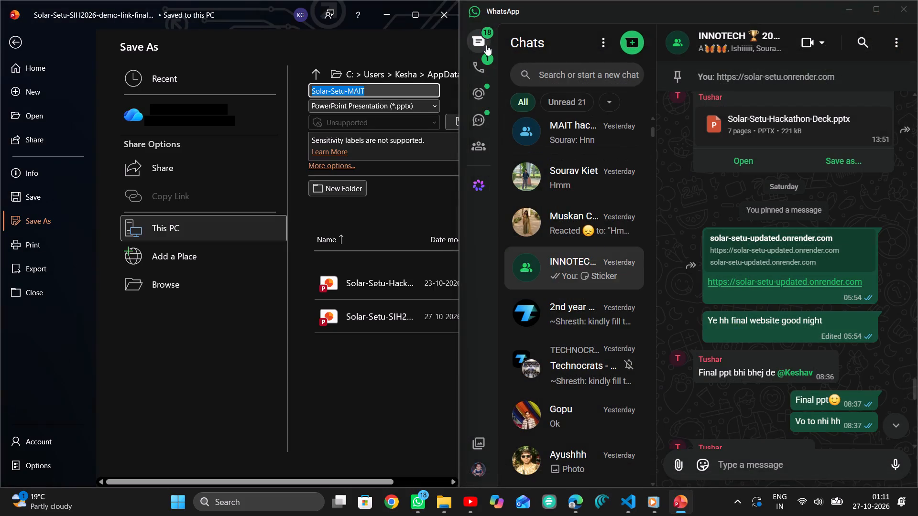
# Save the hackathon deck as the PowerPoint presentation Solar-Setu-MAIT in the Downloads folder.
pyautogui.click(419, 11)
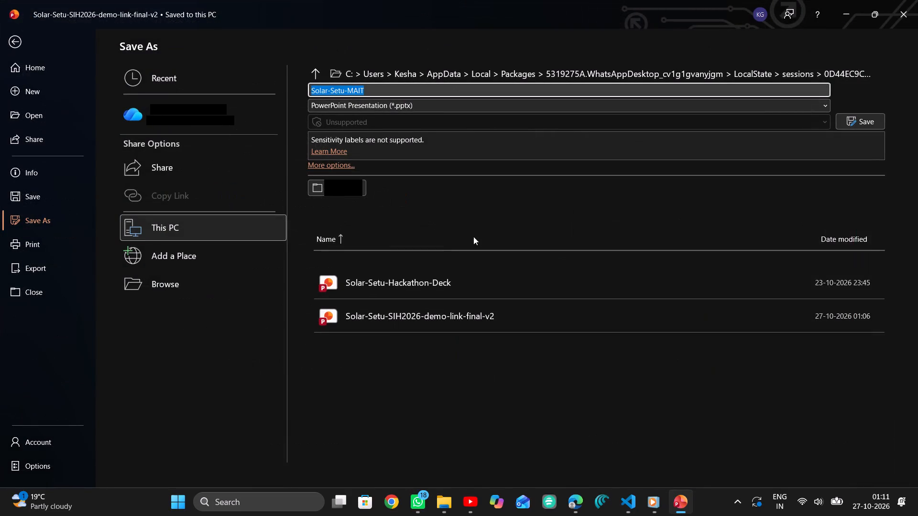
pyautogui.click(404, 90)
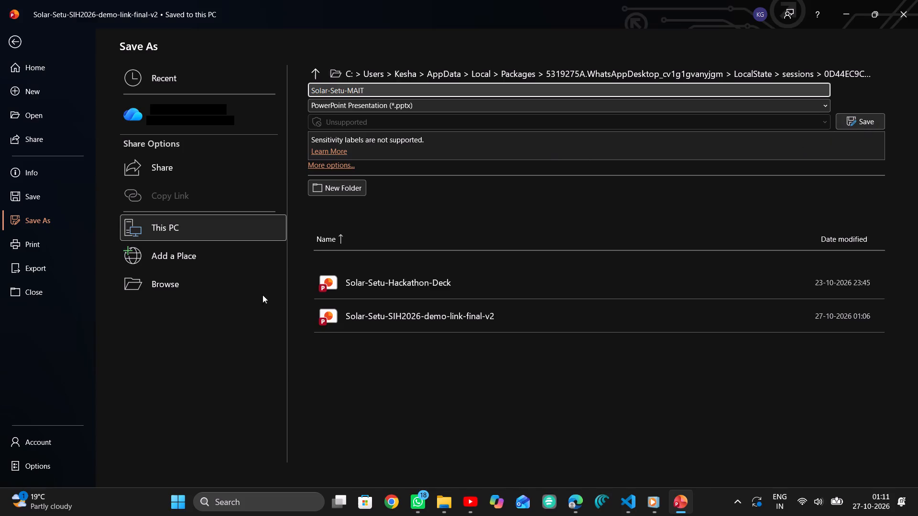
pyautogui.click(229, 283)
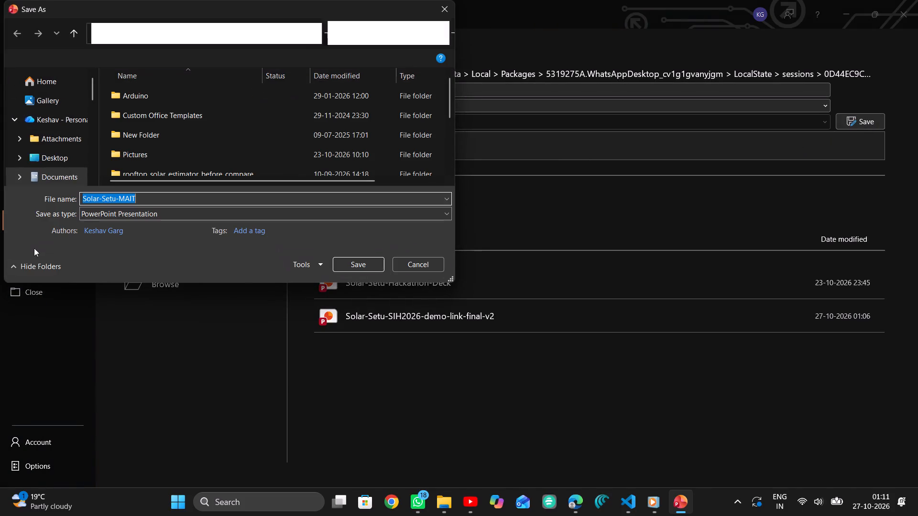
pyautogui.scroll(-1, 53, 158)
pyautogui.scroll(1, 65, 122)
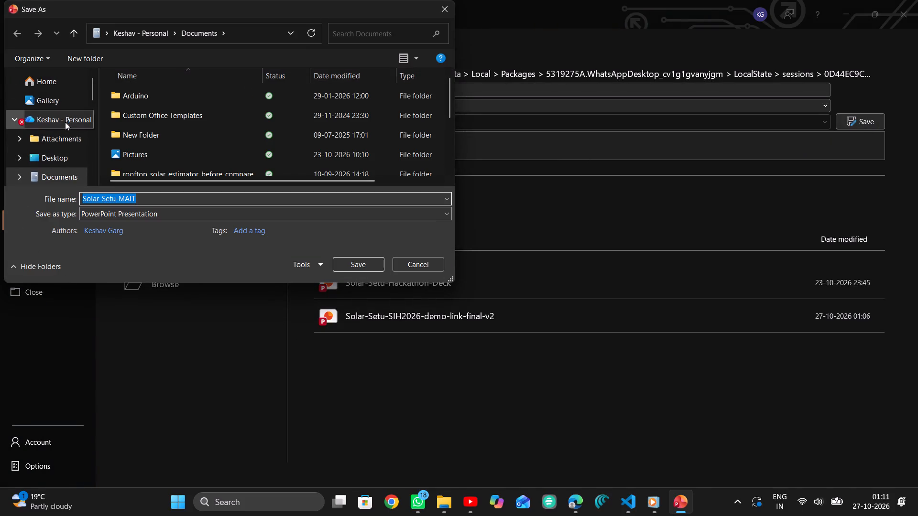
pyautogui.scroll(1, 69, 102)
pyautogui.scroll(-1, 61, 126)
pyautogui.click(60, 136)
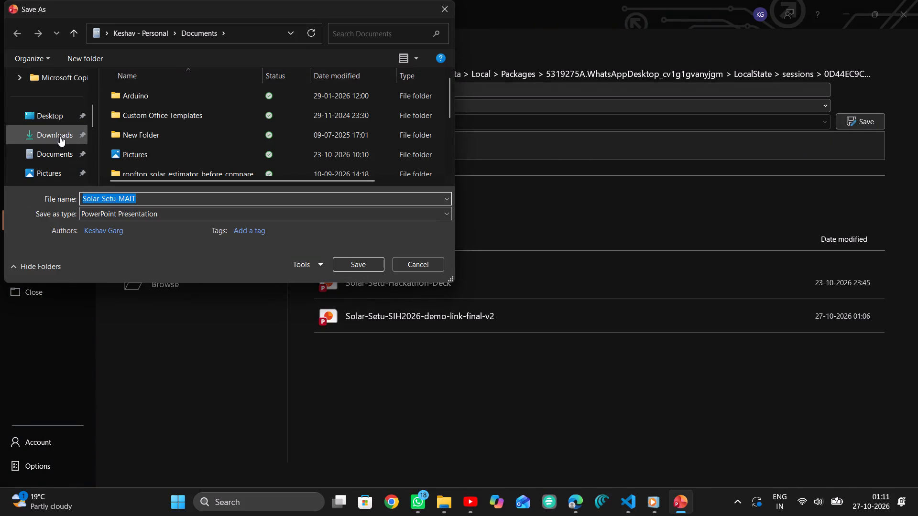
pyautogui.click(361, 266)
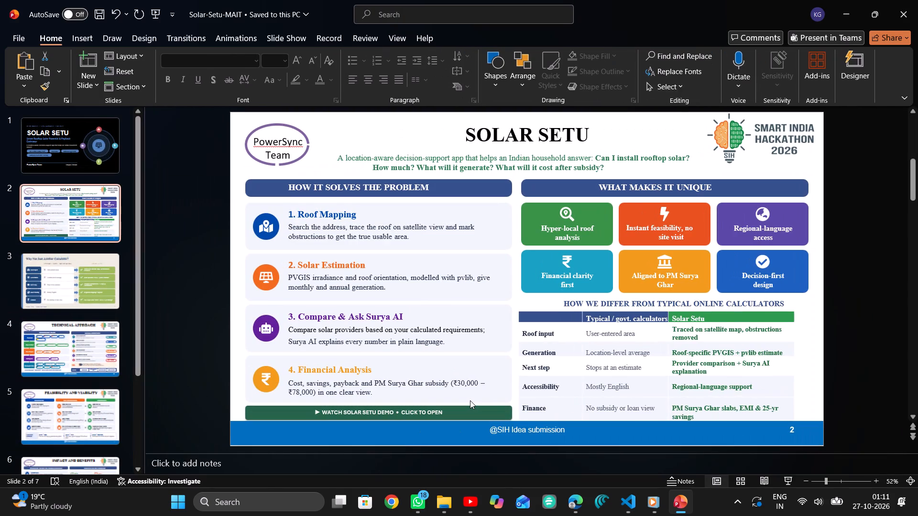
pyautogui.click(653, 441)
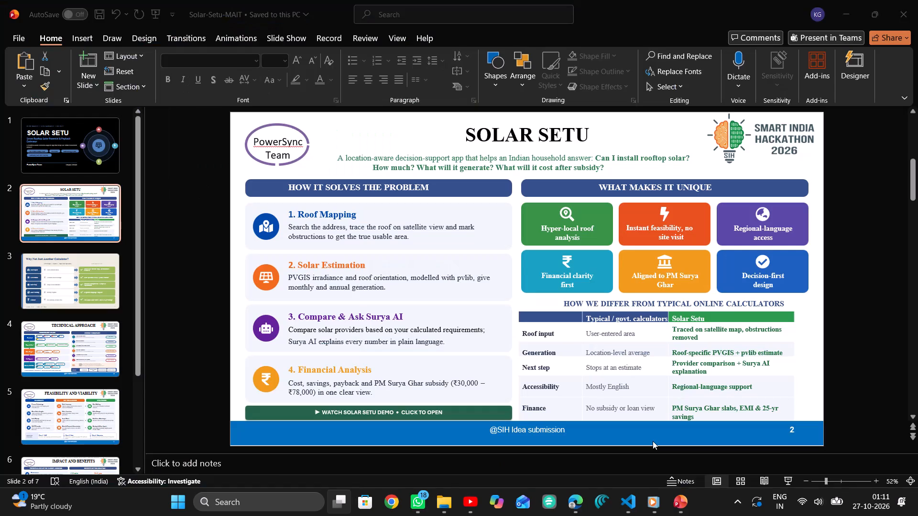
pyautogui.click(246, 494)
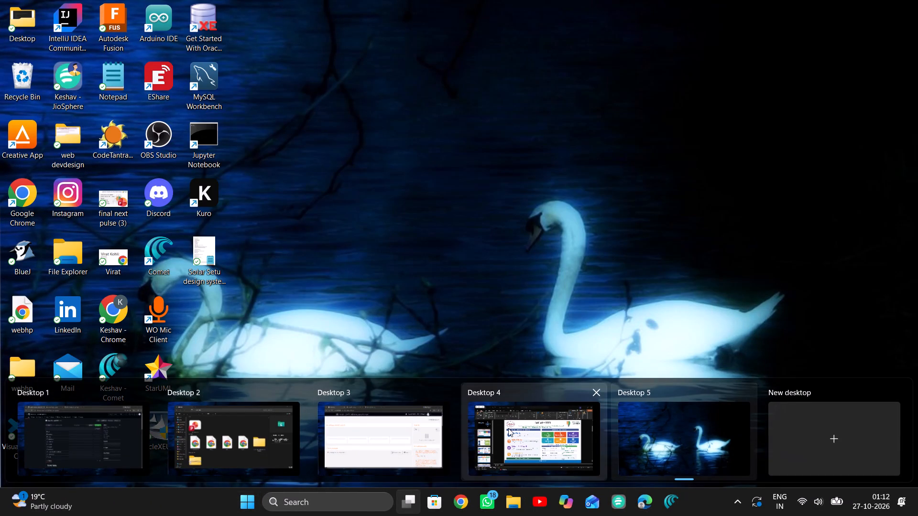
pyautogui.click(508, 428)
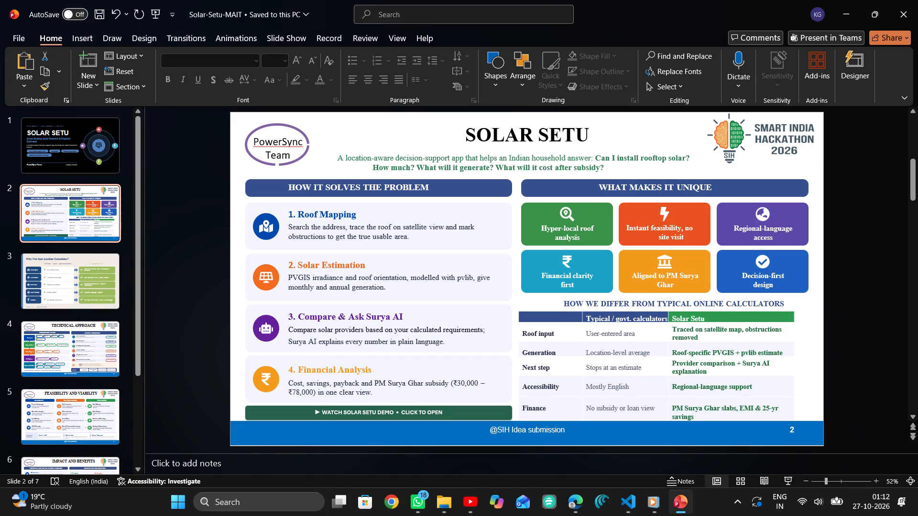
# Cut the Smart India Hackathon 2026 logo from the Solar Setu, Technical Approach, and Feasibility and Viability slides.
pyautogui.click(44, 143)
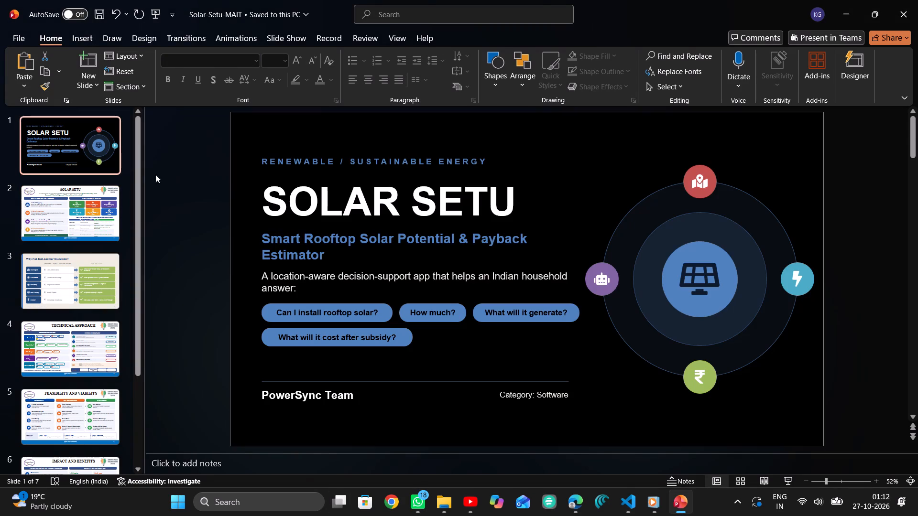
pyautogui.click(81, 199)
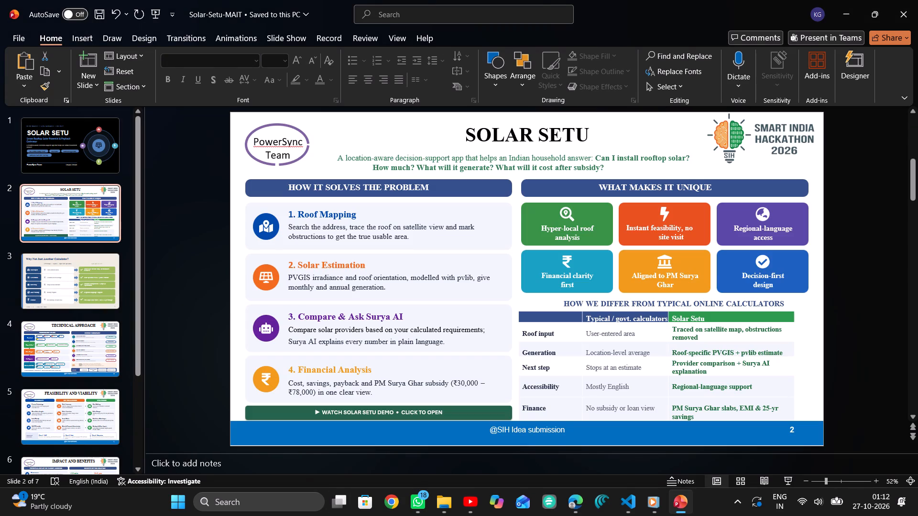
pyautogui.rightClick(758, 121)
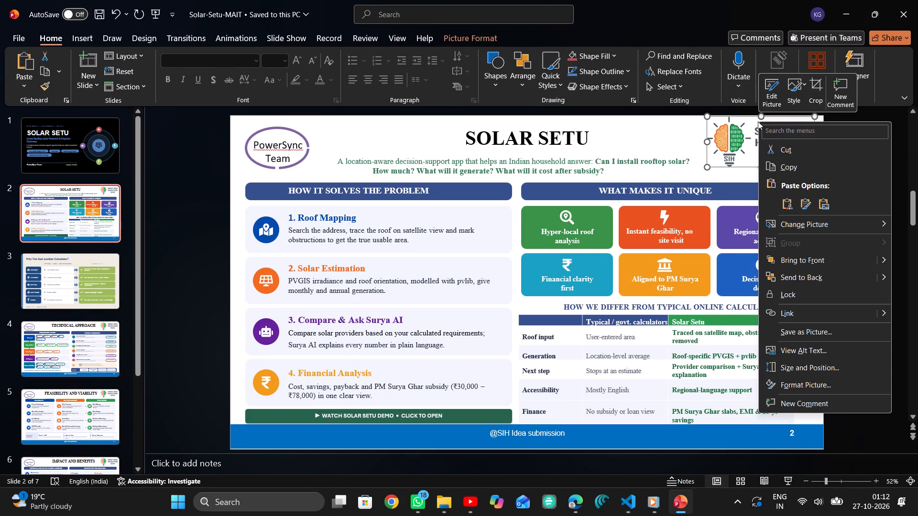
pyautogui.click(777, 153)
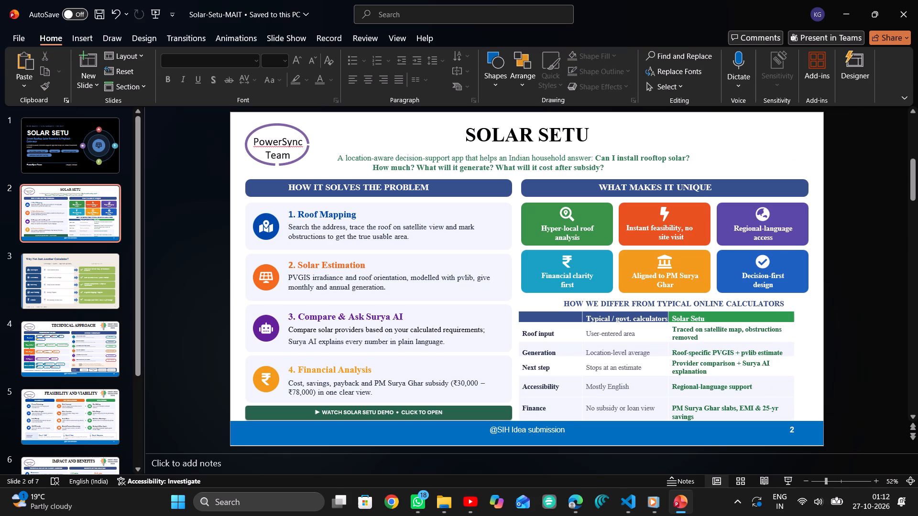
pyautogui.click(113, 258)
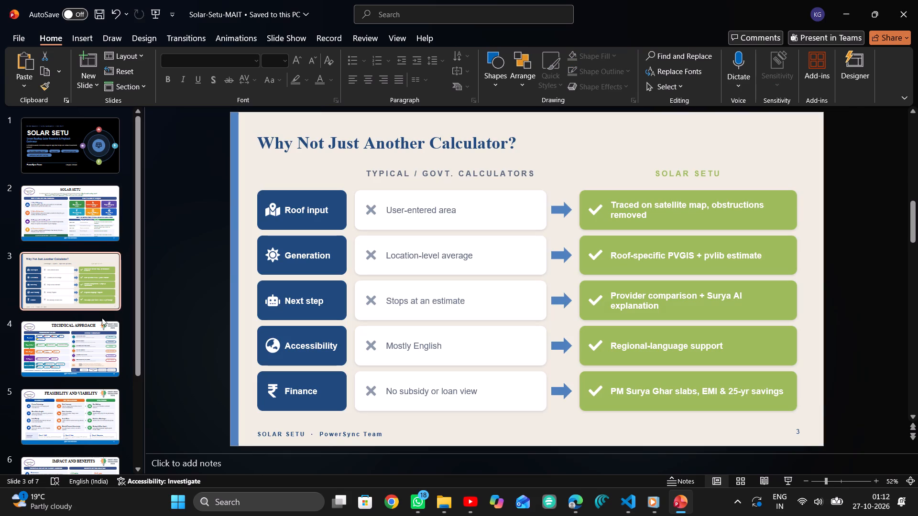
pyautogui.click(94, 354)
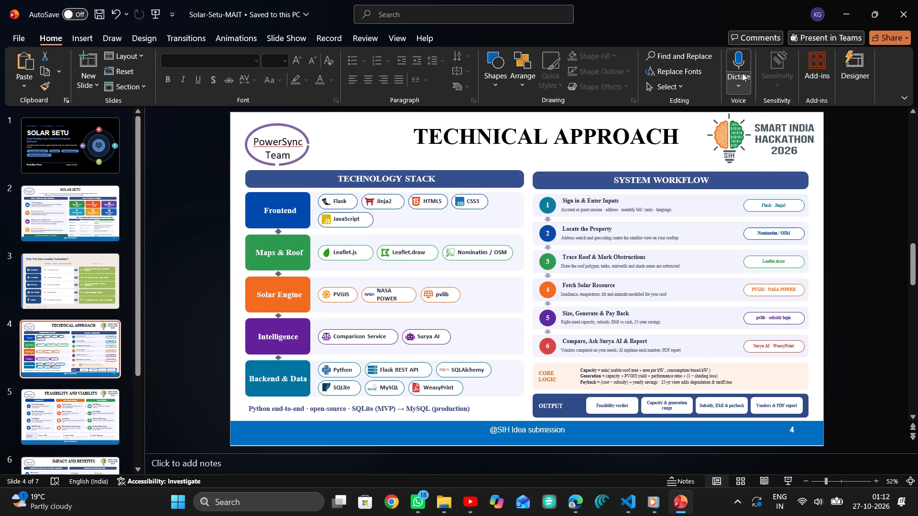
pyautogui.click(752, 125)
pyautogui.rightClick(752, 125)
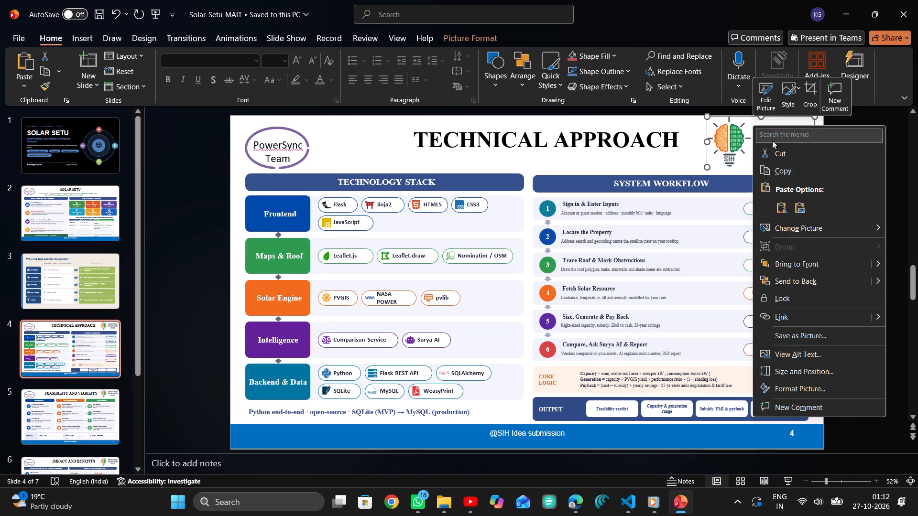
pyautogui.click(782, 151)
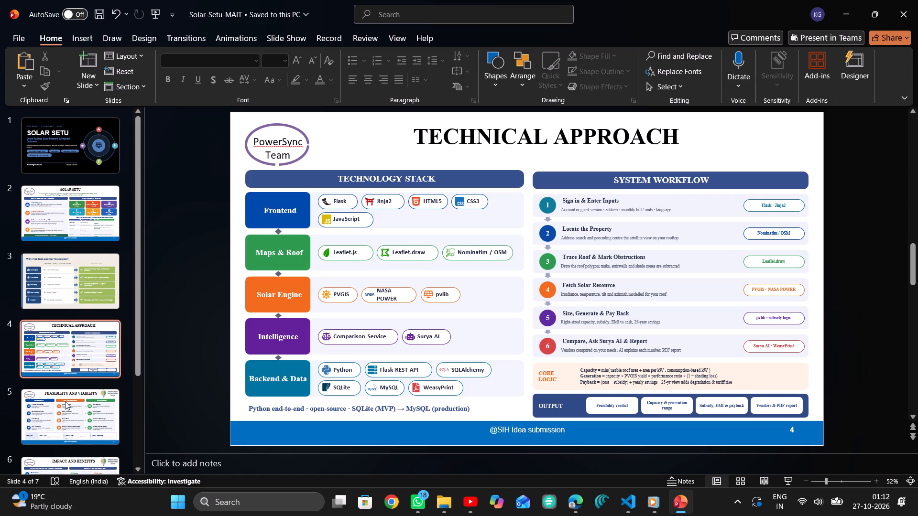
pyautogui.click(65, 415)
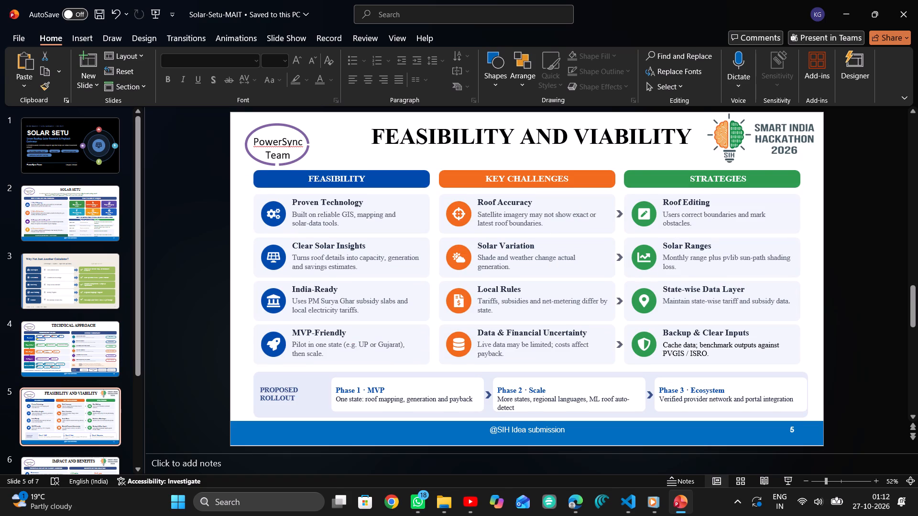
pyautogui.rightClick(762, 135)
pyautogui.click(785, 158)
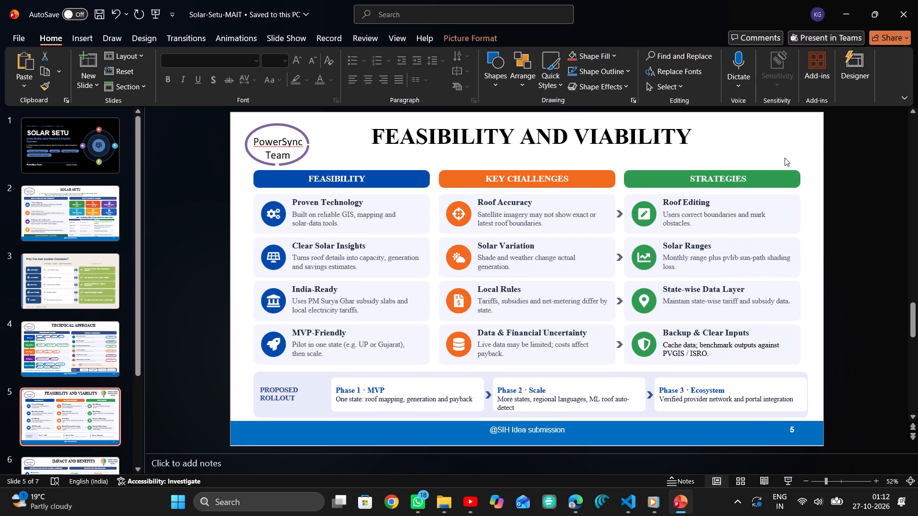
# Cut the Smart India Hackathon 2026 logo from the Impact and Benefits slide and the Research and References slide.
pyautogui.scroll(-1, 98, 340)
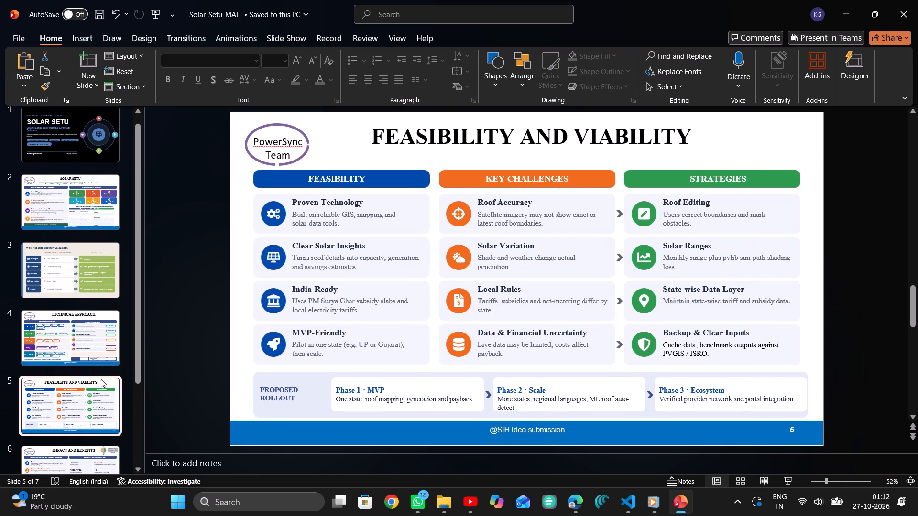
pyautogui.scroll(-1, 101, 379)
pyautogui.click(57, 386)
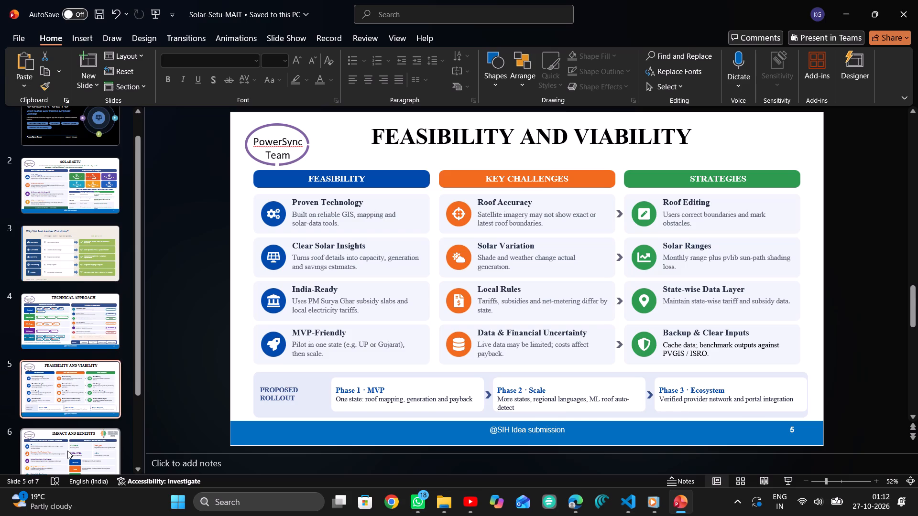
pyautogui.click(67, 451)
pyautogui.scroll(-2, 67, 451)
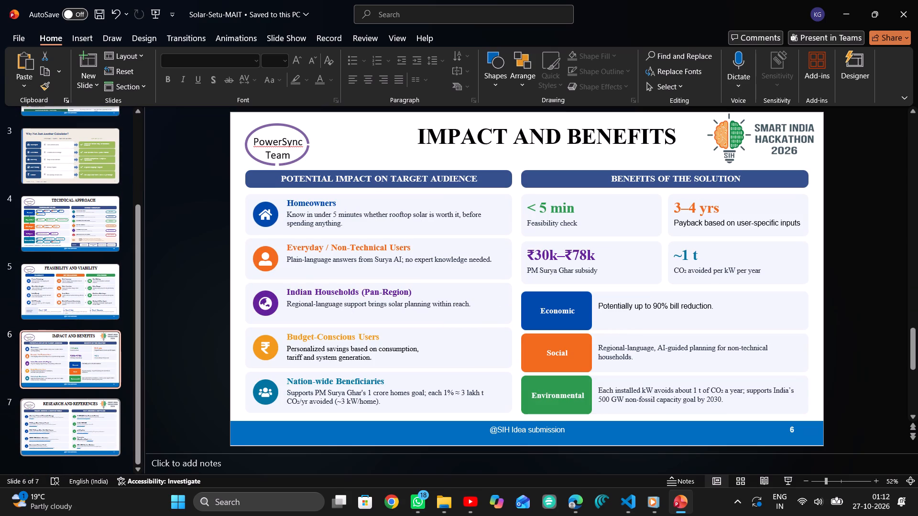
pyautogui.click(736, 136)
pyautogui.rightClick(736, 136)
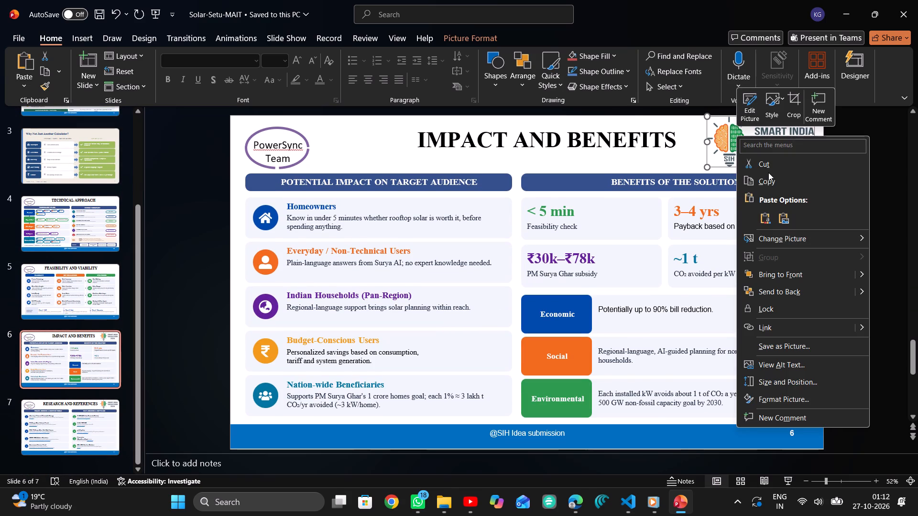
pyautogui.click(768, 172)
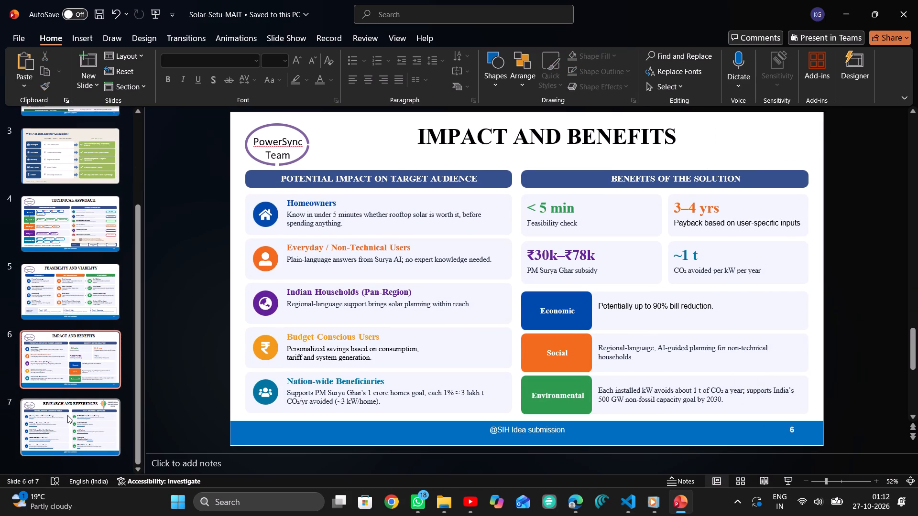
pyautogui.click(67, 418)
pyautogui.click(732, 154)
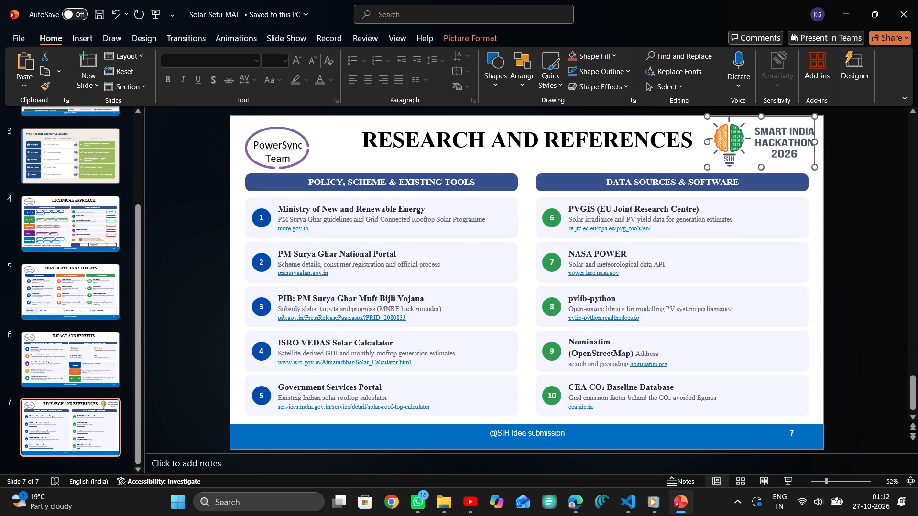
pyautogui.rightClick(732, 154)
pyautogui.click(779, 182)
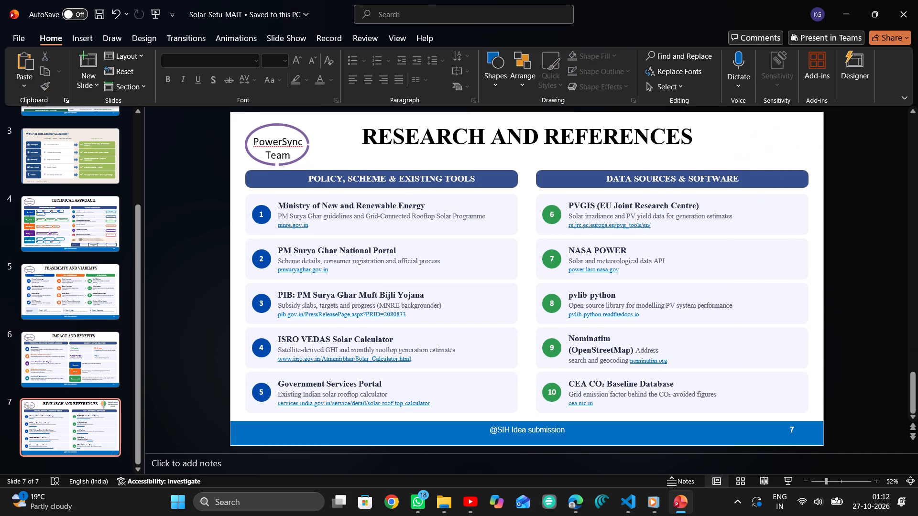
# Look through the slides from Solar Setu to Research and References to check them without the hackathon logo.
pyautogui.scroll(3, 85, 309)
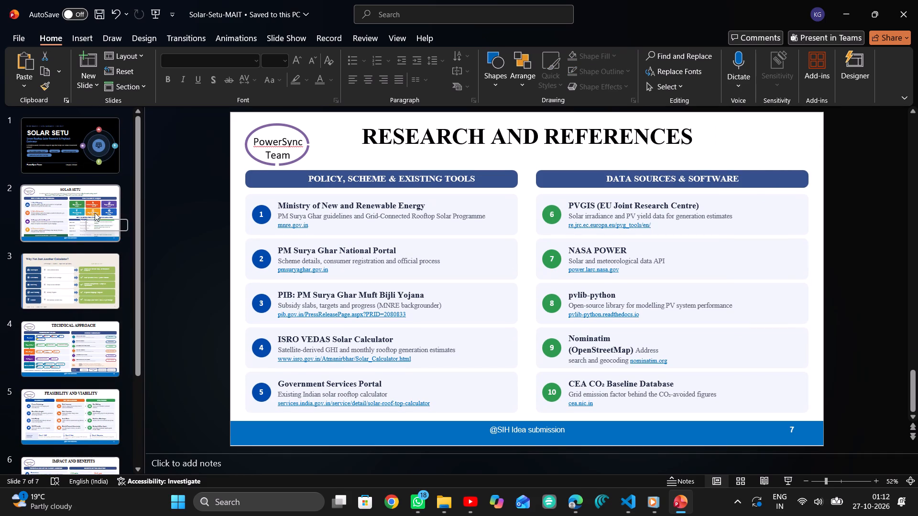
pyautogui.click(94, 232)
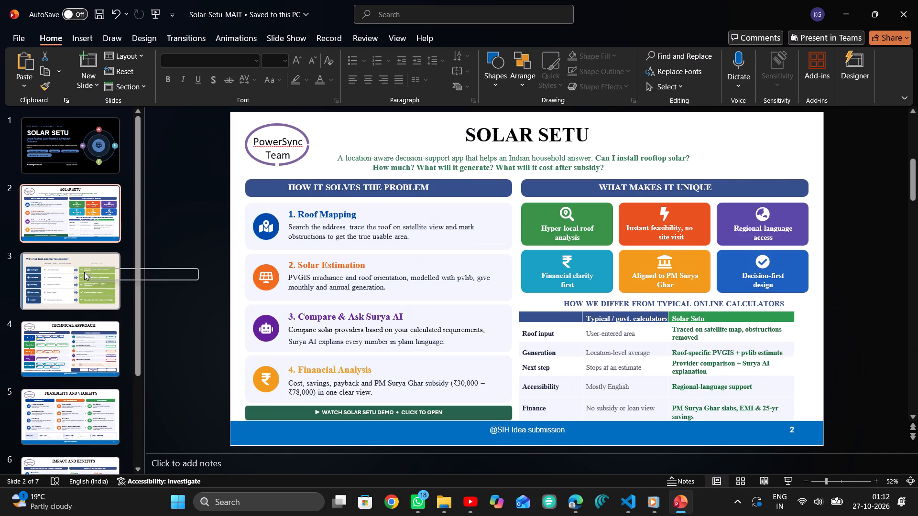
pyautogui.click(84, 272)
pyautogui.scroll(-1, 91, 282)
pyautogui.click(70, 345)
pyautogui.scroll(-1, 70, 345)
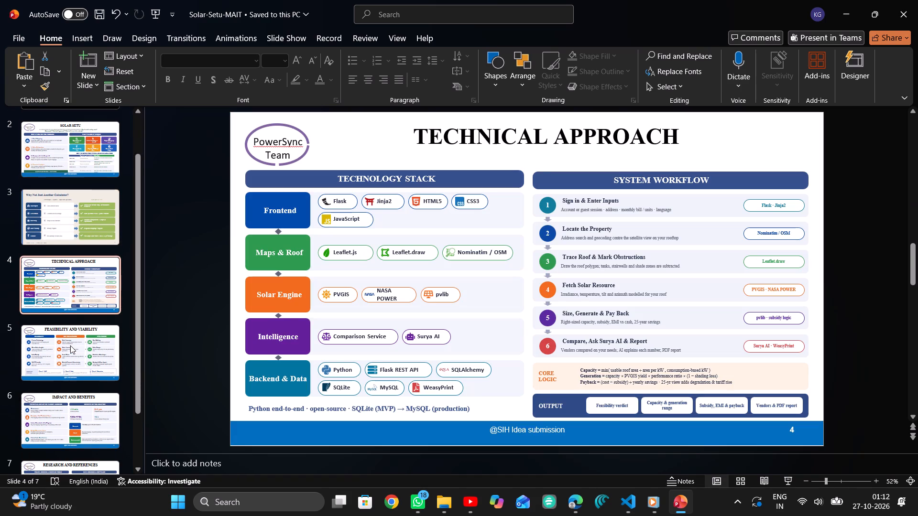
pyautogui.scroll(-2, 70, 345)
pyautogui.click(92, 314)
pyautogui.scroll(-1, 94, 384)
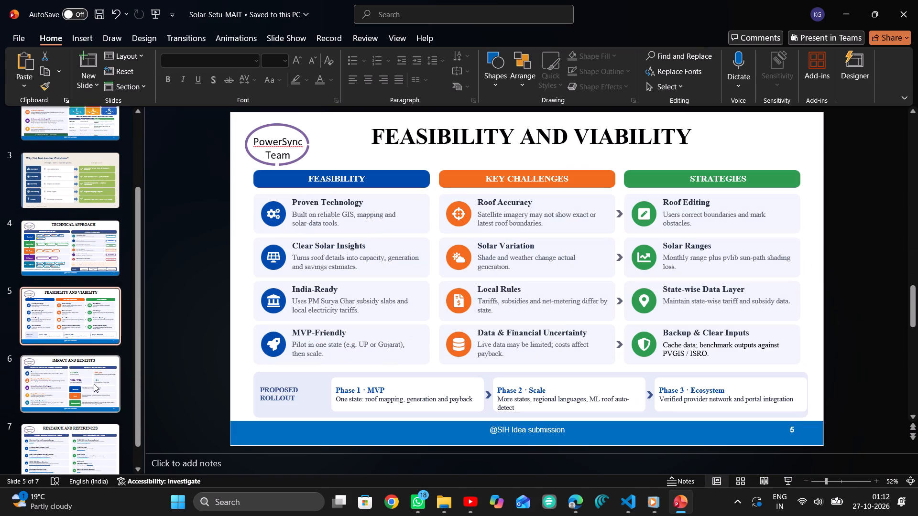
pyautogui.scroll(-1, 94, 384)
pyautogui.click(89, 365)
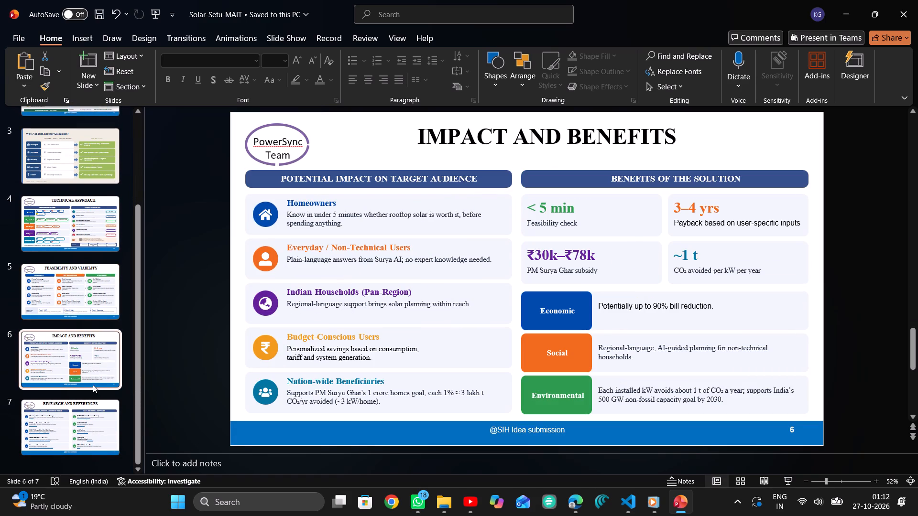
pyautogui.click(93, 400)
pyautogui.scroll(-1, 95, 385)
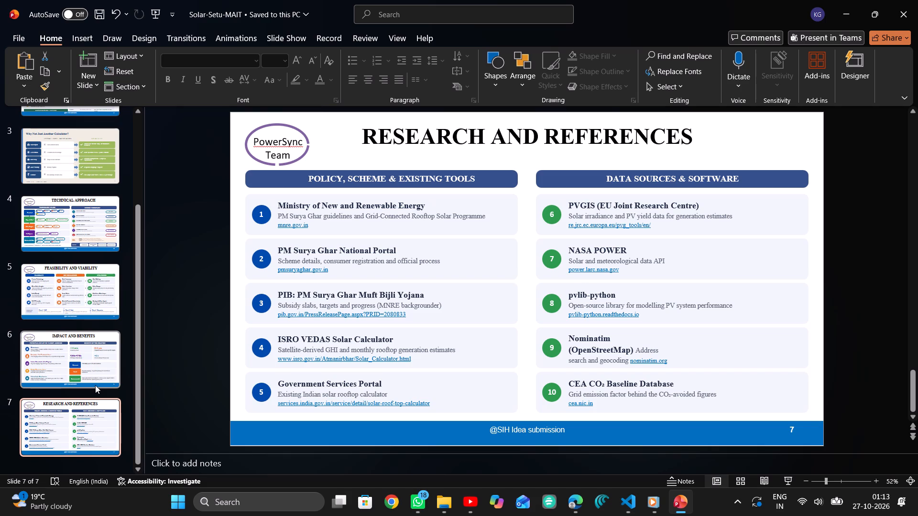
# Recheck the Feasibility and Viability, Technical Approach and Why Not Just Another Calculator? slides.
pyautogui.click(99, 284)
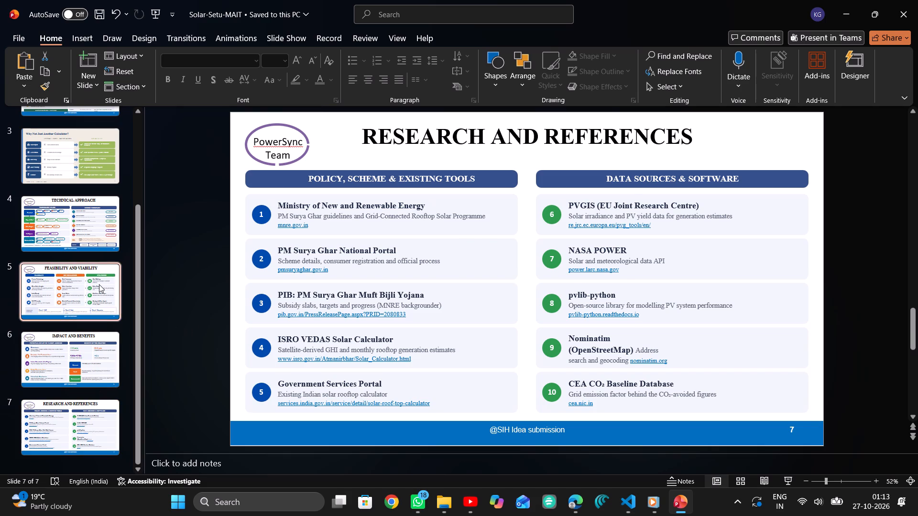
pyautogui.click(93, 243)
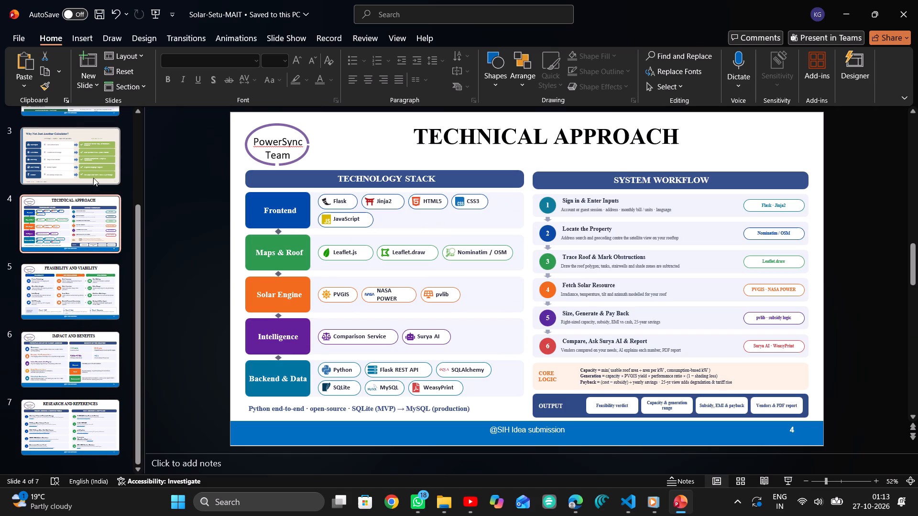
pyautogui.click(103, 148)
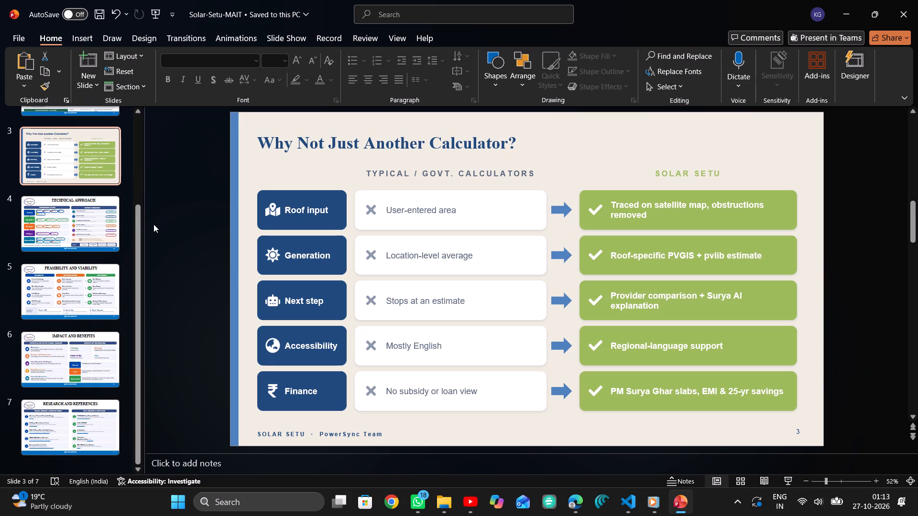
pyautogui.scroll(2, 88, 184)
pyautogui.click(90, 203)
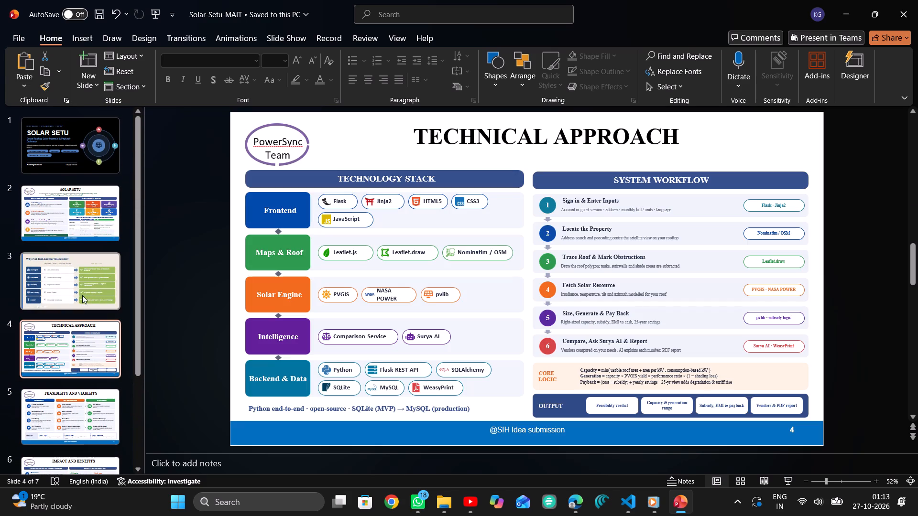
pyautogui.click(61, 350)
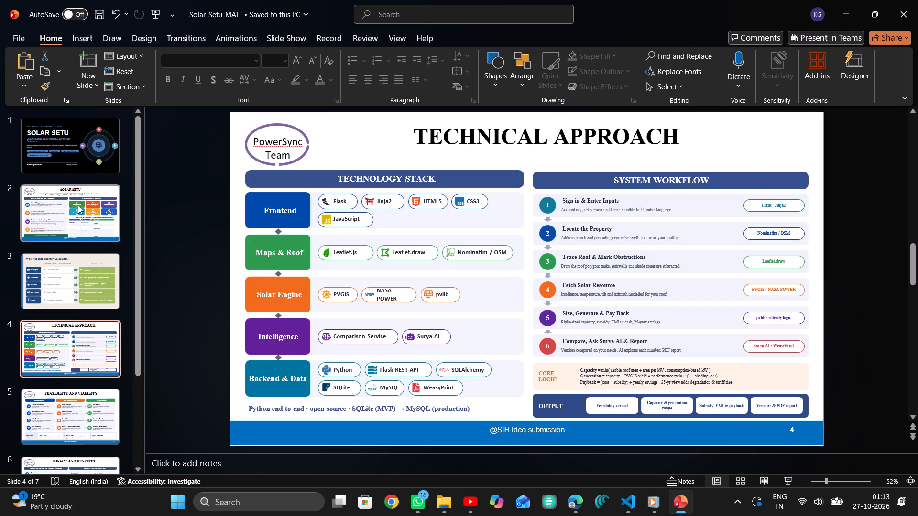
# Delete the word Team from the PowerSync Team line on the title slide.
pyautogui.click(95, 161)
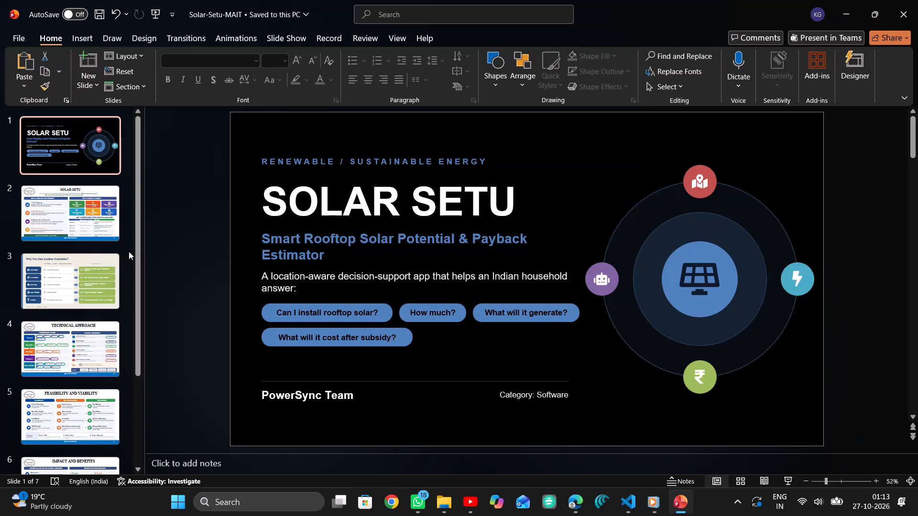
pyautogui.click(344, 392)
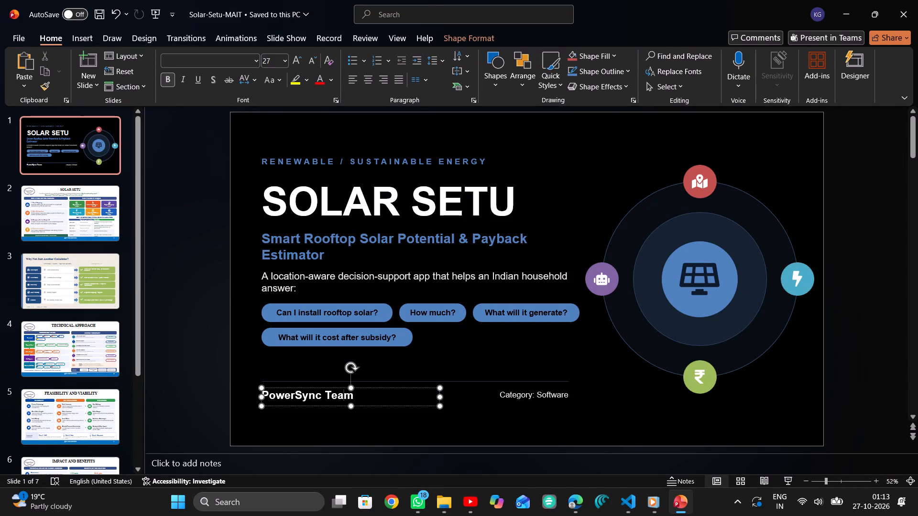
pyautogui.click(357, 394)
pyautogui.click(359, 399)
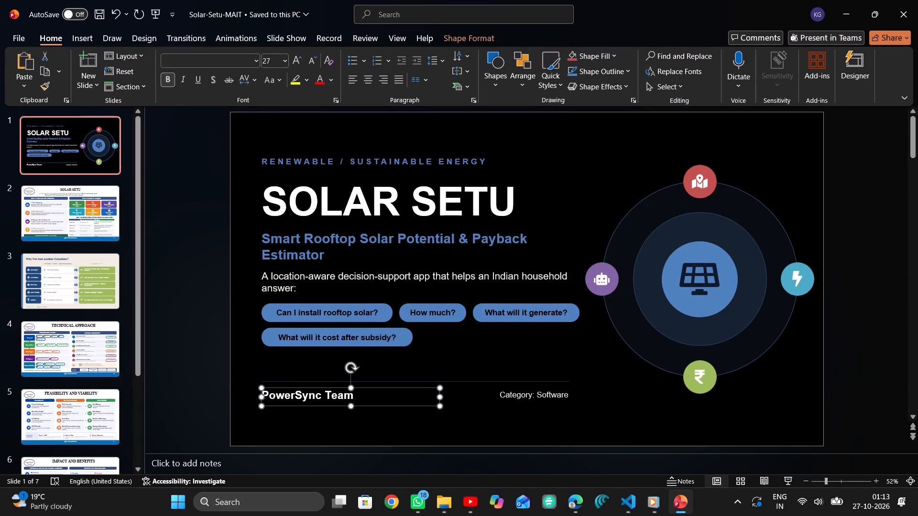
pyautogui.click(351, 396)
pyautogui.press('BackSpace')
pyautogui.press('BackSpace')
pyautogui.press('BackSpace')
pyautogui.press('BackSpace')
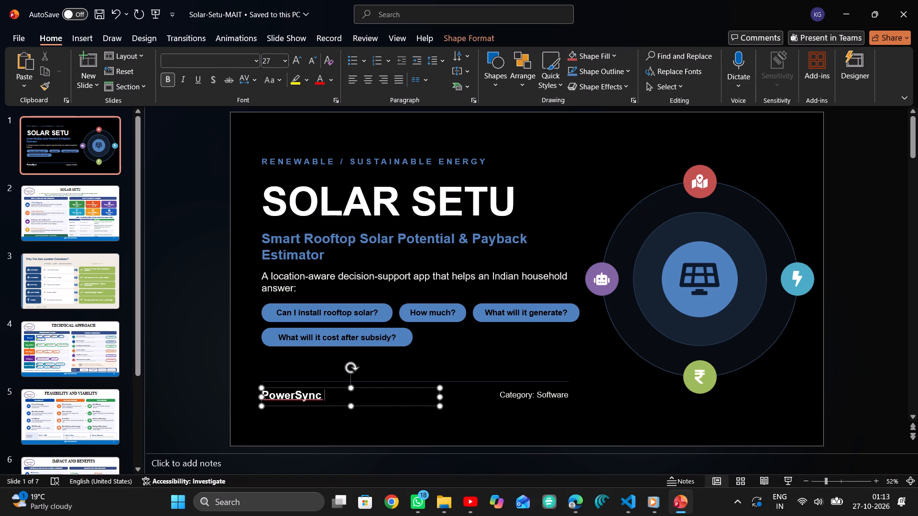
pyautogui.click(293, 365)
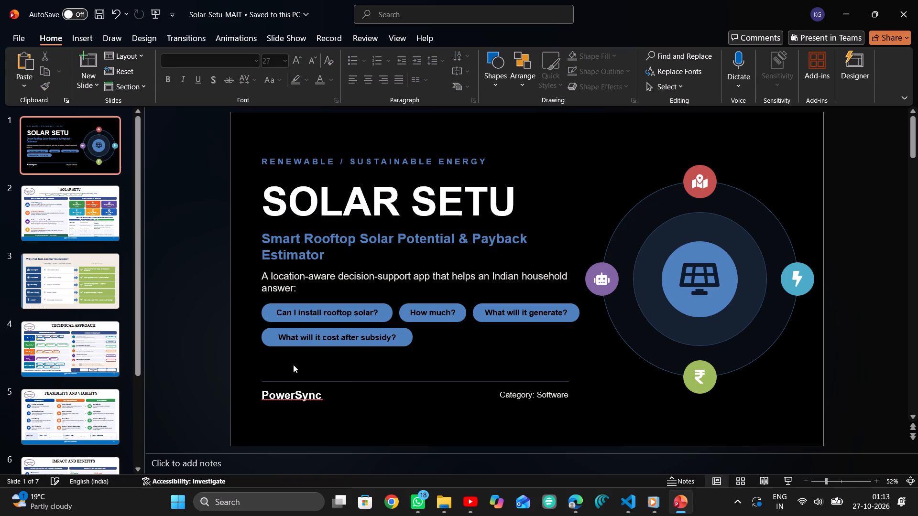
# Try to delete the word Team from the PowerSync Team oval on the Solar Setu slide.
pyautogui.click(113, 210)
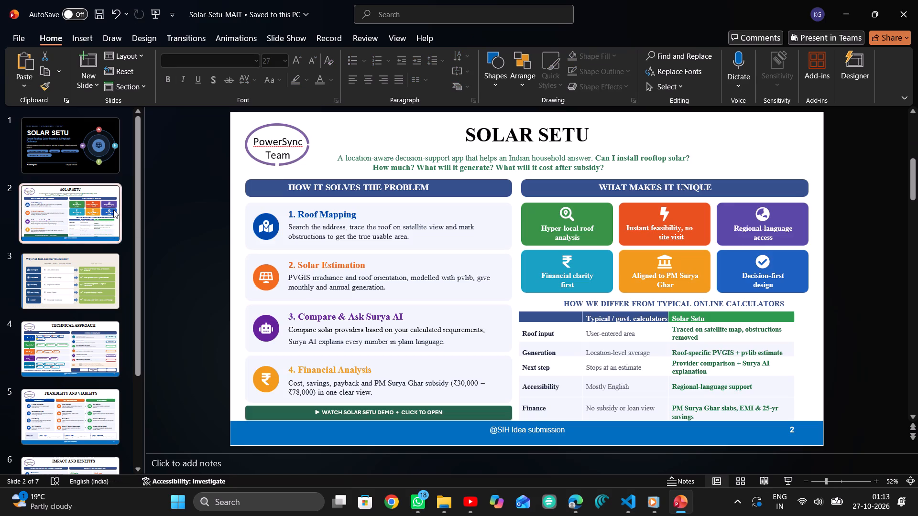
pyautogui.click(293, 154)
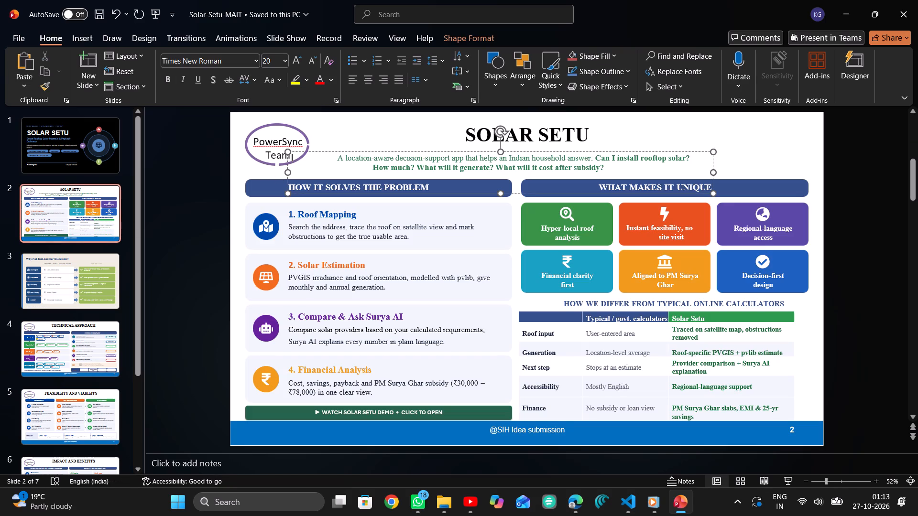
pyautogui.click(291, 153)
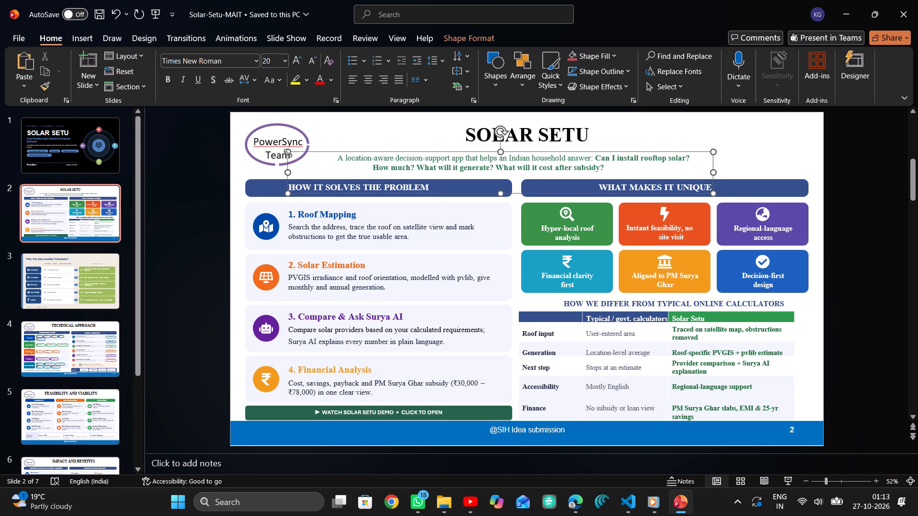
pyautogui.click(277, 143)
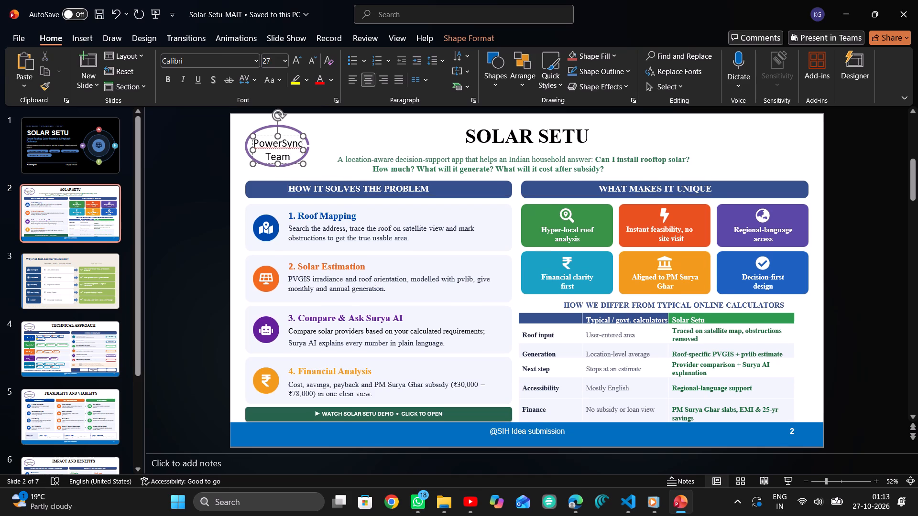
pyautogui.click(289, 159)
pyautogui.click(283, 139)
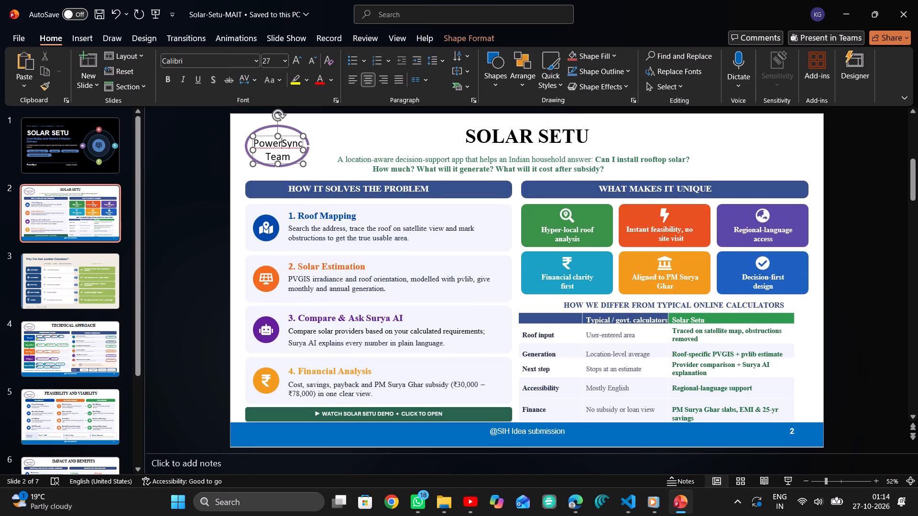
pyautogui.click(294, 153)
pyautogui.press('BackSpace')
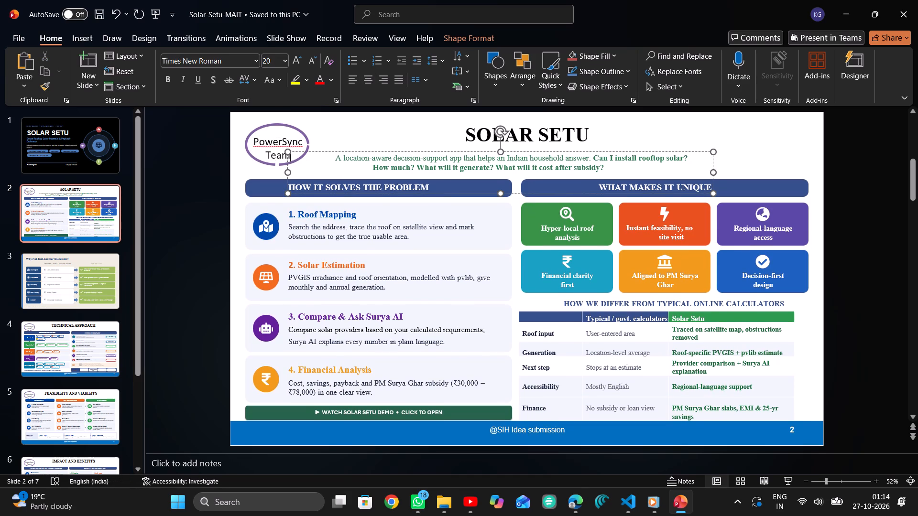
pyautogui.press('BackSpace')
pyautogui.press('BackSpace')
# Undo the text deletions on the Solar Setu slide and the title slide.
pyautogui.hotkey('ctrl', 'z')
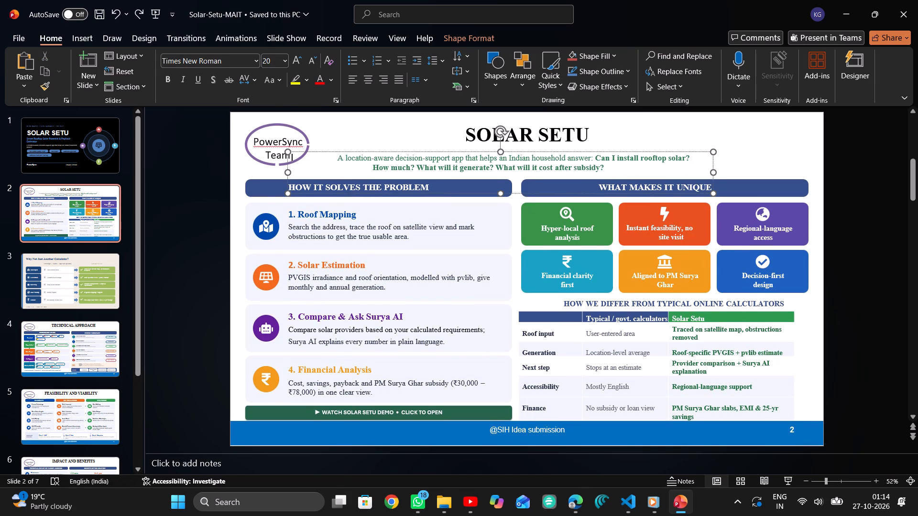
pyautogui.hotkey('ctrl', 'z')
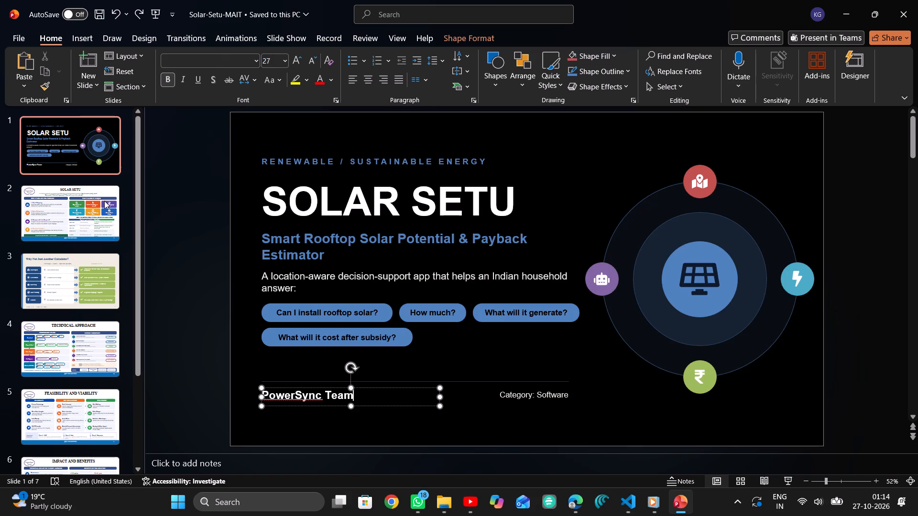
# Delete the word Team from the purple oval on the Solar Setu slide so it reads PowerSync.
pyautogui.click(104, 201)
pyautogui.click(289, 160)
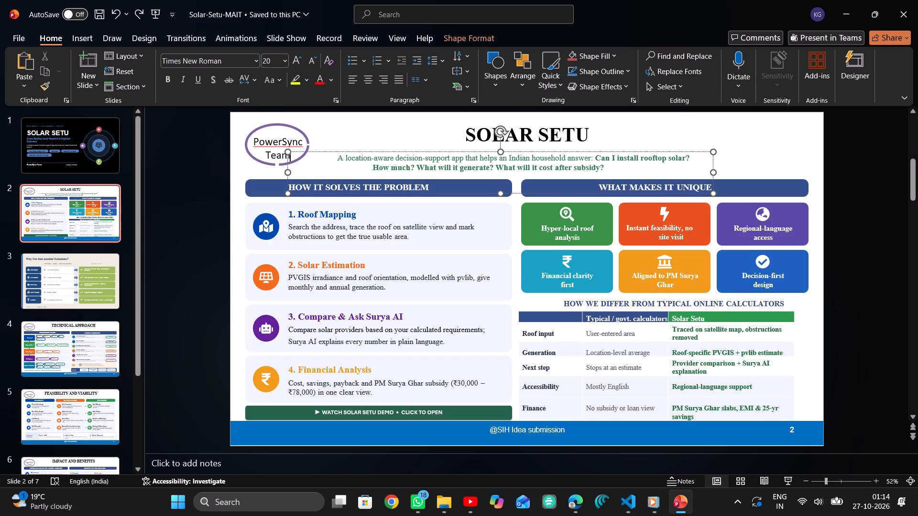
pyautogui.click(278, 140)
pyautogui.click(291, 156)
pyautogui.click(278, 144)
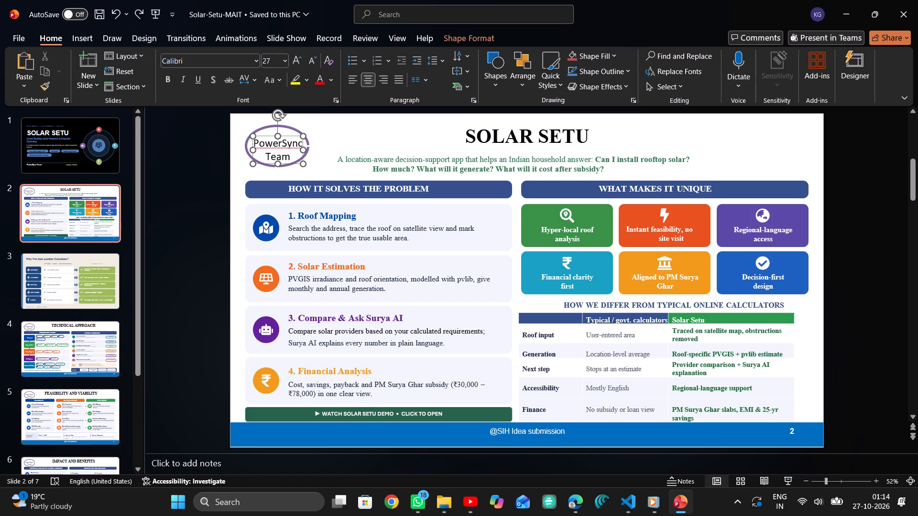
pyautogui.press('Down')
pyautogui.press('Delete')
pyautogui.press('Delete')
pyautogui.press('BackSpace')
pyautogui.press('BackSpace')
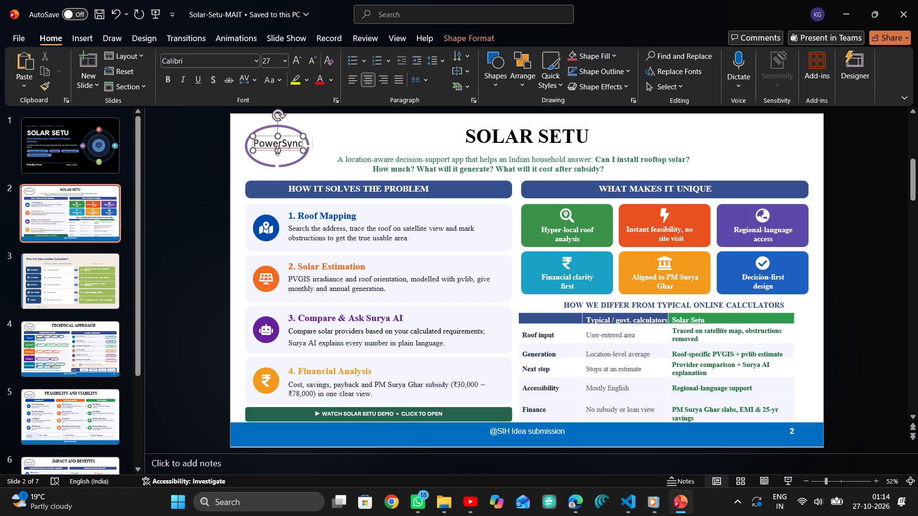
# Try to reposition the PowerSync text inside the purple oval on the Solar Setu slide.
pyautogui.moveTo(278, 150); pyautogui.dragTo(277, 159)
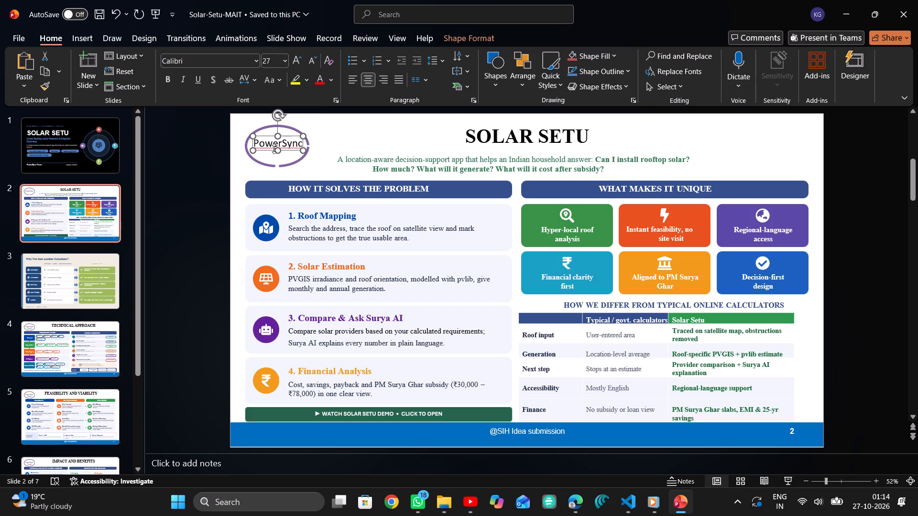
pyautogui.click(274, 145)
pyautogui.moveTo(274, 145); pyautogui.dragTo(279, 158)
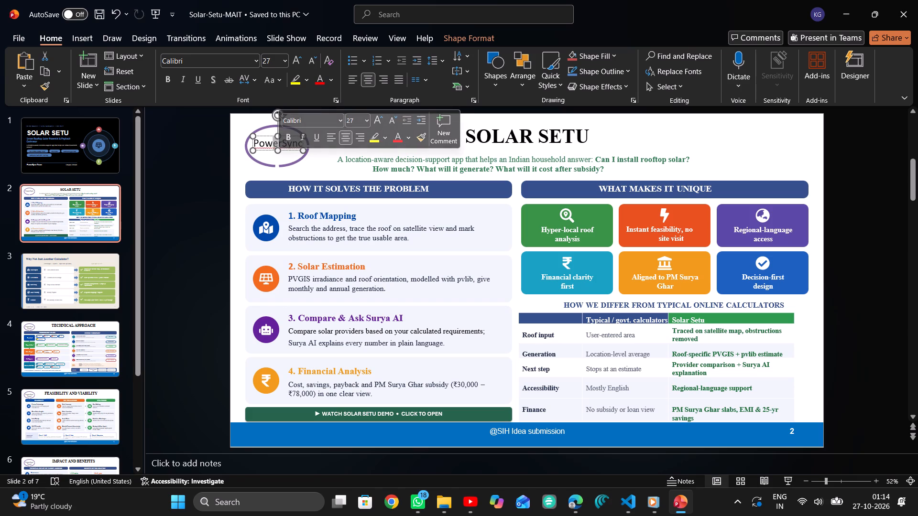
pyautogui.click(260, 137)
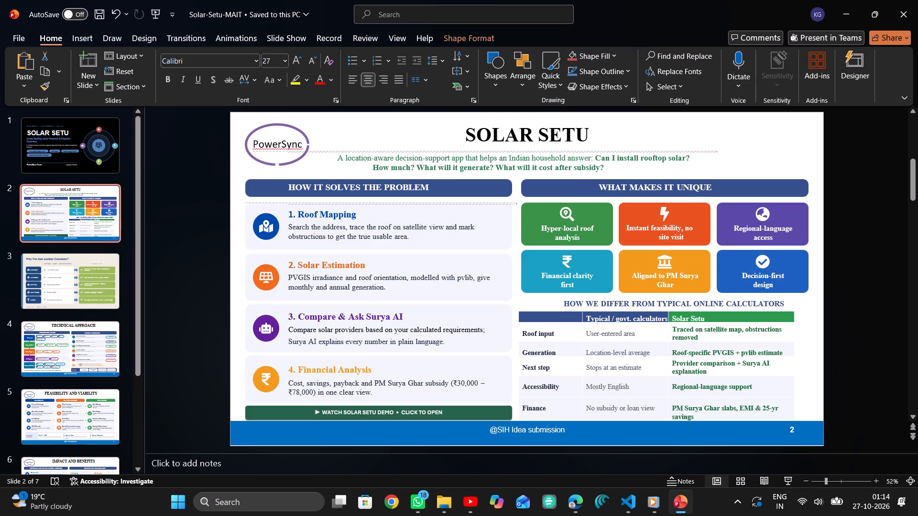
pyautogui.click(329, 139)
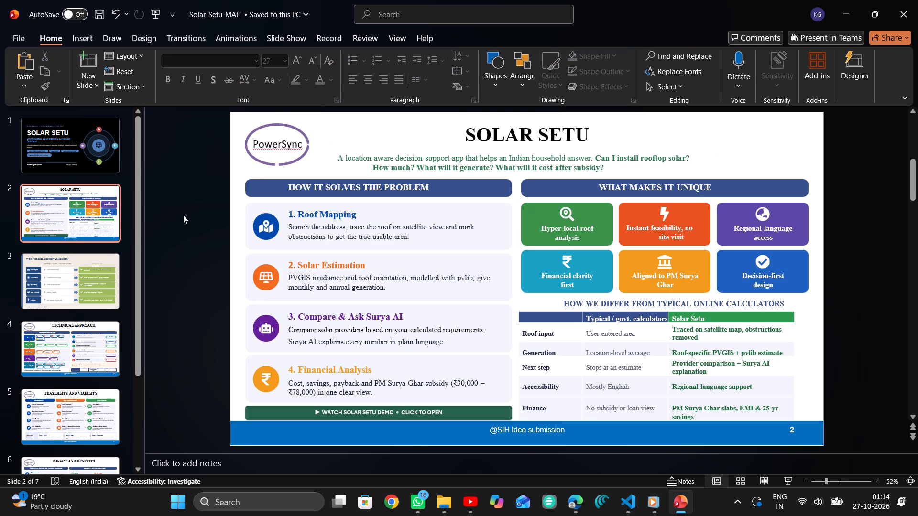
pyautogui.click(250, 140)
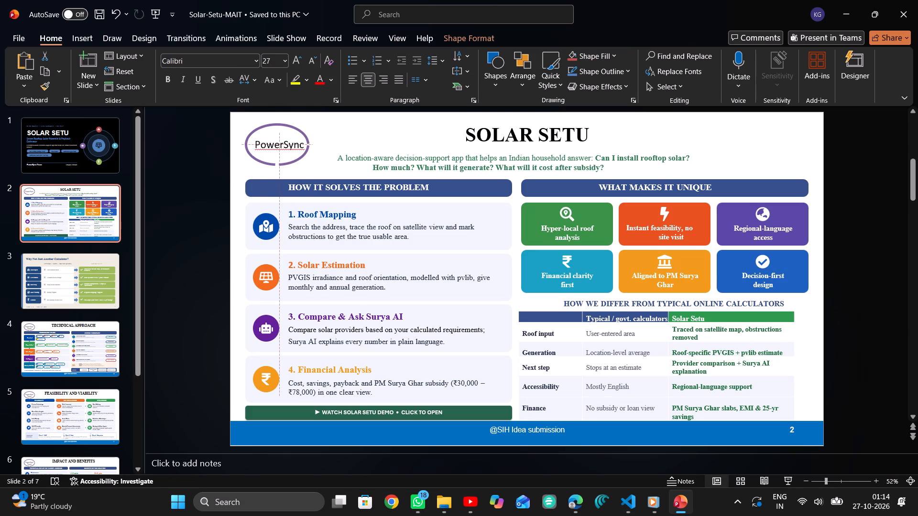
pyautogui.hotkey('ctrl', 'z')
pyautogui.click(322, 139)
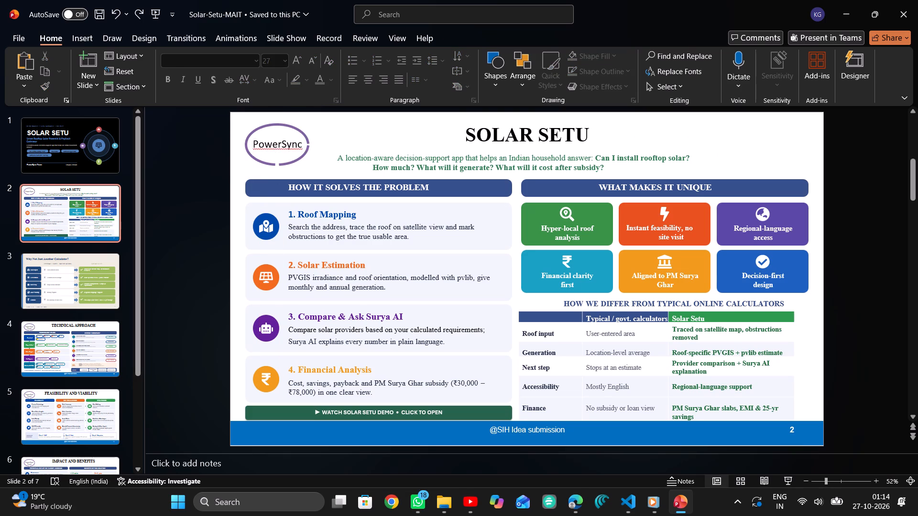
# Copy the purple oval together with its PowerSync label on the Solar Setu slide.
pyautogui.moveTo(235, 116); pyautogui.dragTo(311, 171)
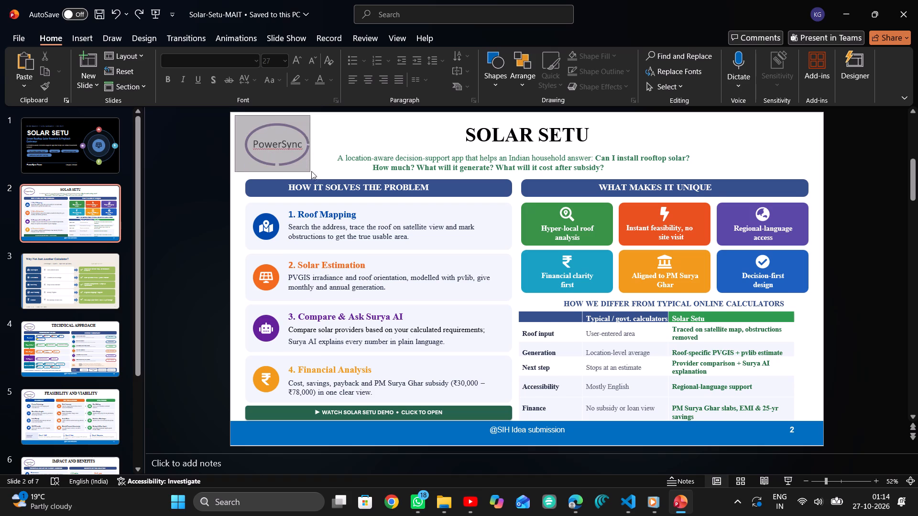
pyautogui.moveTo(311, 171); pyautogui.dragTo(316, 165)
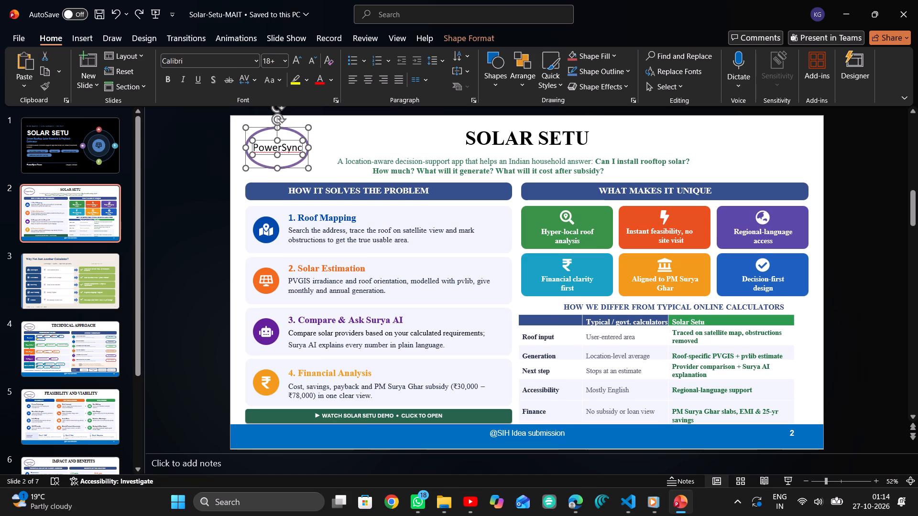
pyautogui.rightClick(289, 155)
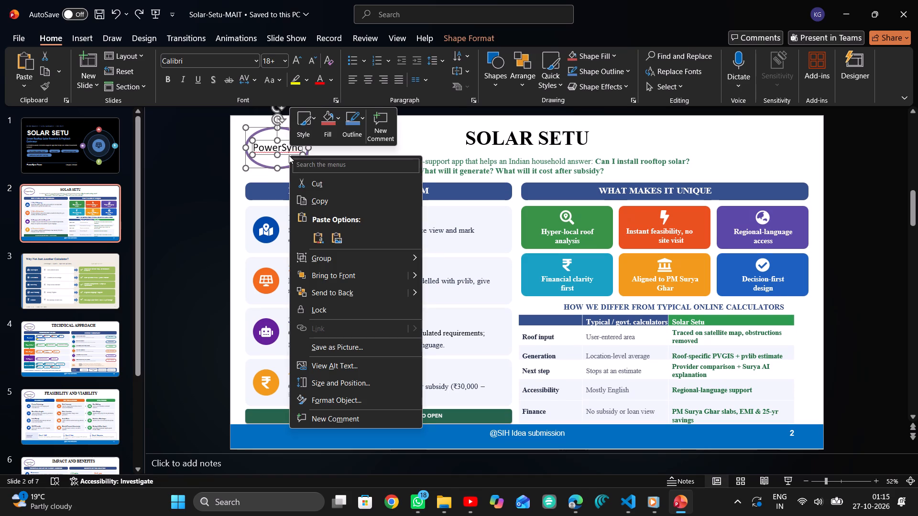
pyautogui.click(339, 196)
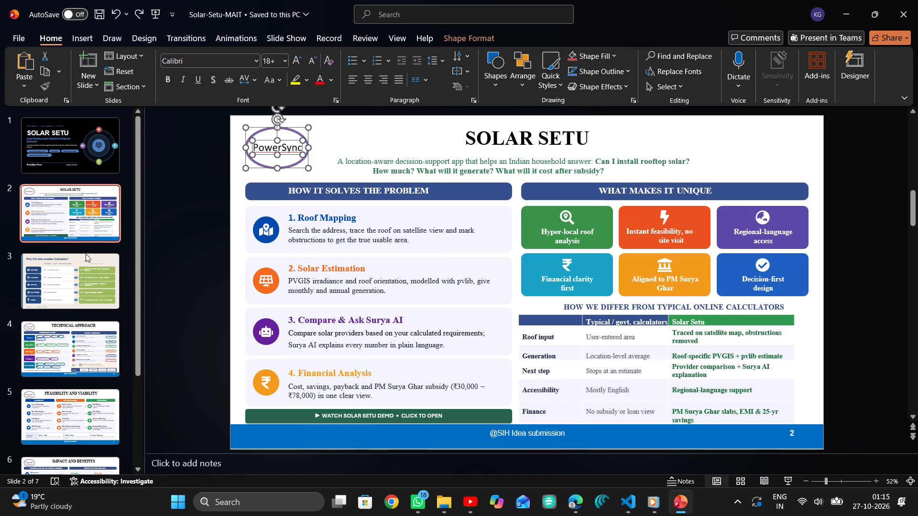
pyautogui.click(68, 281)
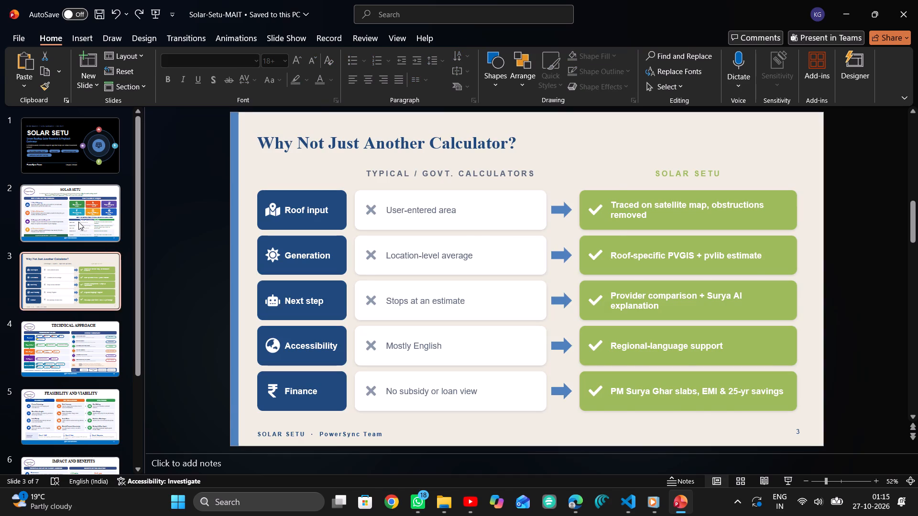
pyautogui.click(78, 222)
# Cut the purple oval around the PowerSync label from the Solar Setu slide.
pyautogui.click(242, 136)
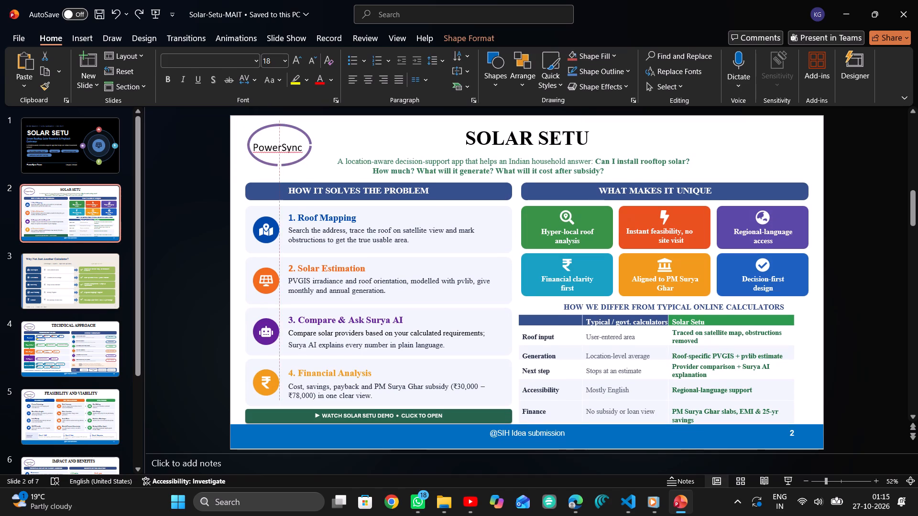
pyautogui.rightClick(258, 141)
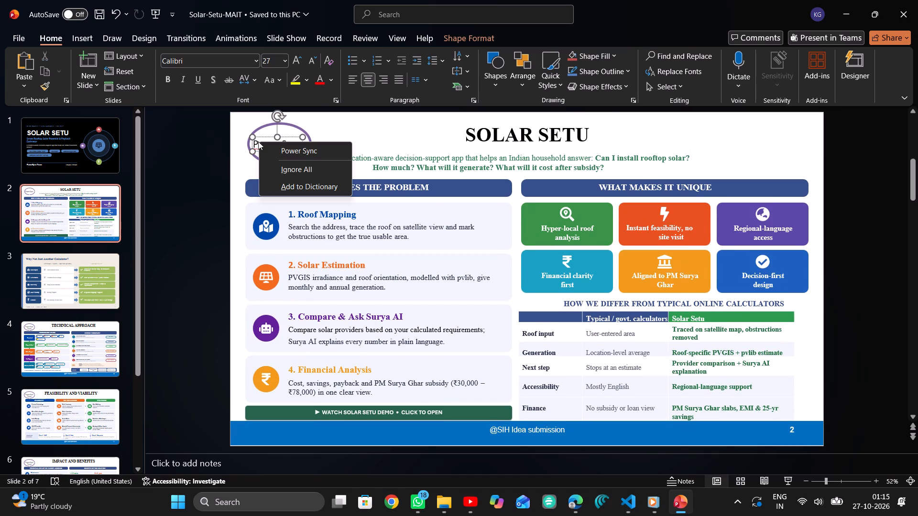
pyautogui.click(257, 129)
pyautogui.rightClick(257, 129)
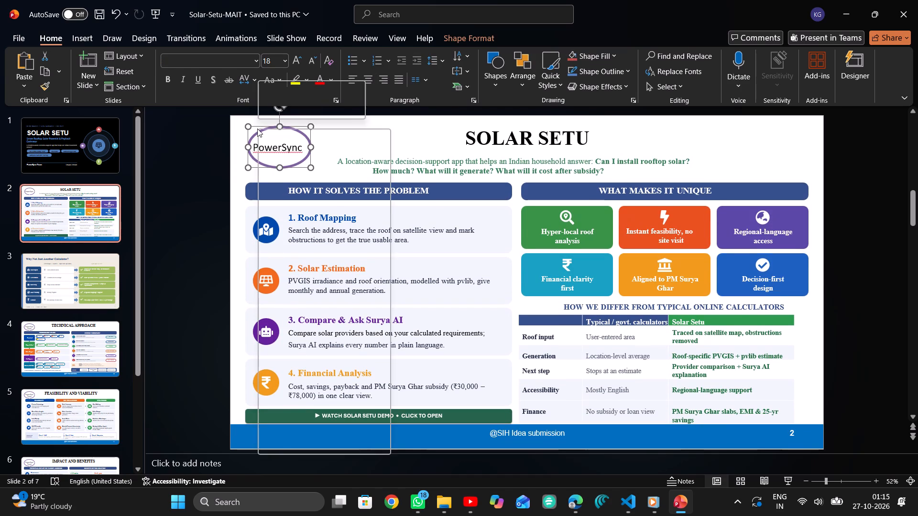
pyautogui.click(284, 154)
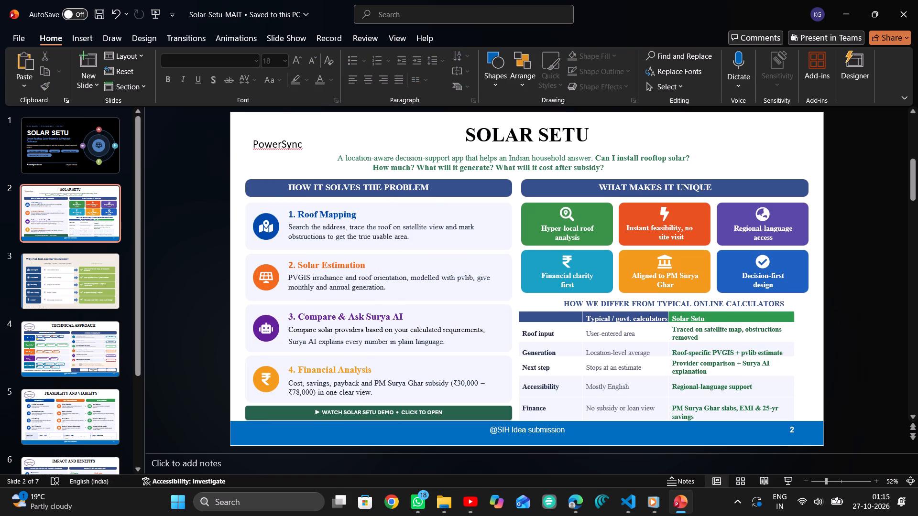
# Delete all of the PowerSync label text beside the title on the Solar Setu slide.
pyautogui.rightClick(274, 146)
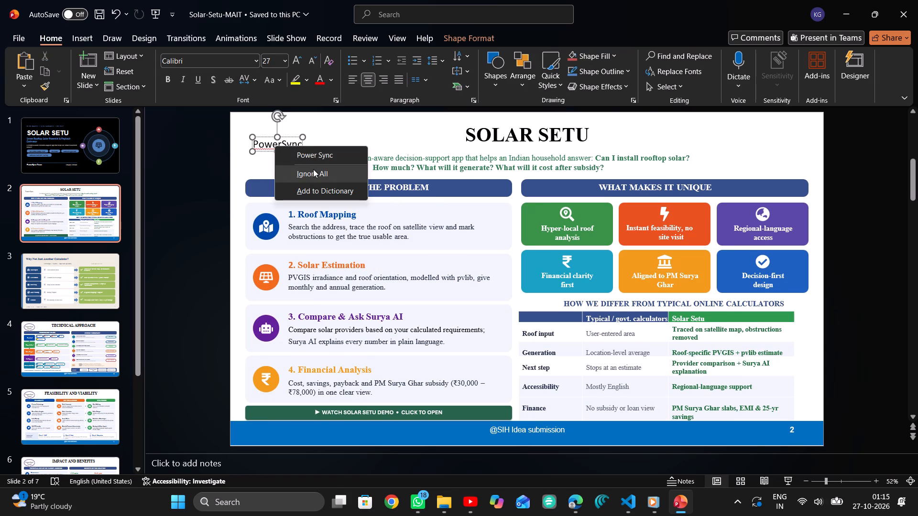
pyautogui.click(313, 169)
pyautogui.rightClick(288, 146)
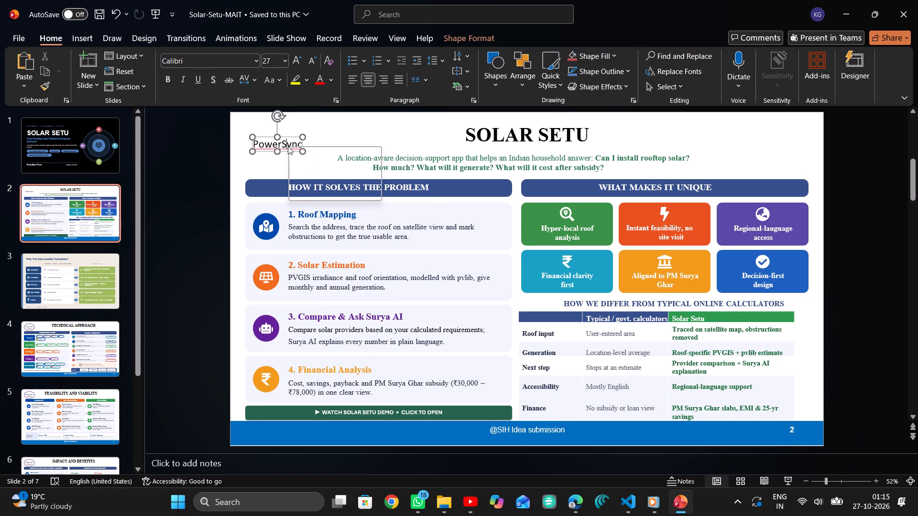
pyautogui.click(285, 142)
pyautogui.press('Delete')
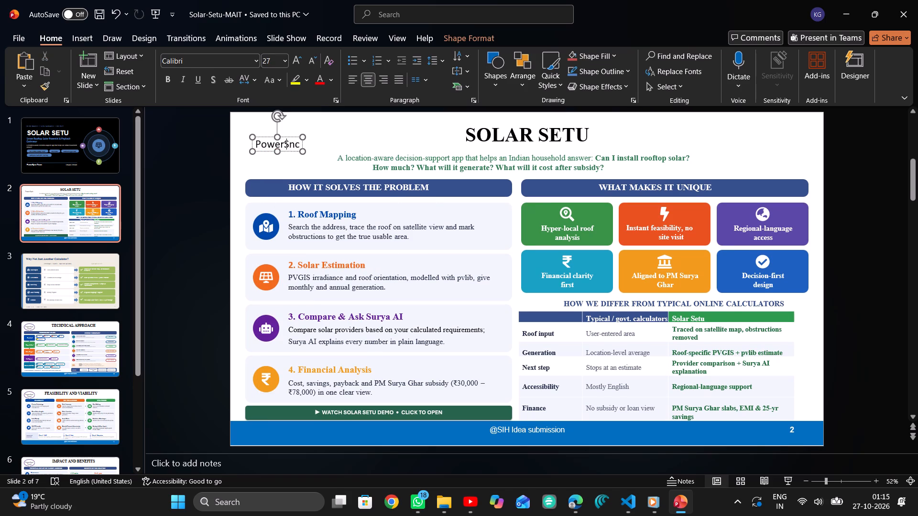
pyautogui.press('BackSpace')
pyautogui.press('BackSpace')
pyautogui.press('BackSpace')
pyautogui.press('BackSpace')
pyautogui.press('BackSpace')
pyautogui.press('BackSpace')
pyautogui.press('BackSpace')
pyautogui.press('BackSpace')
pyautogui.press('BackSpace')
pyautogui.press('Delete')
pyautogui.press('Delete')
pyautogui.press('Delete')
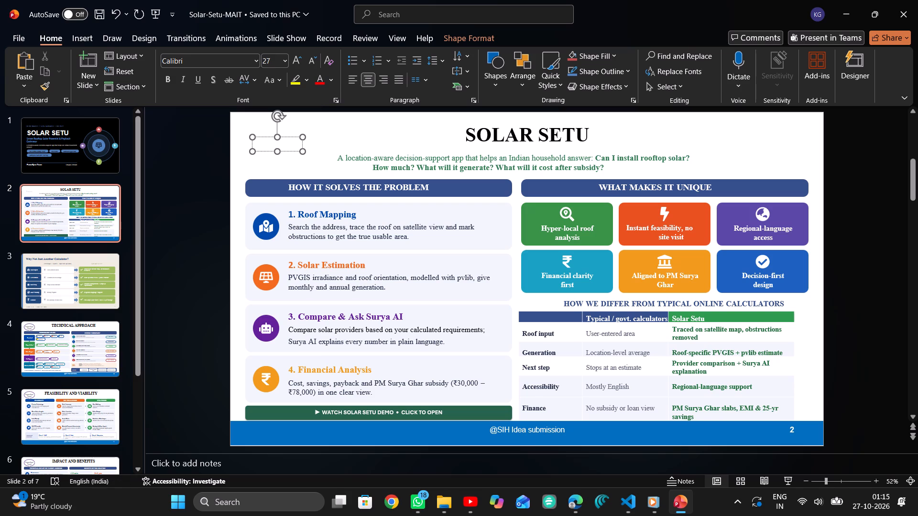
pyautogui.press('Return')
pyautogui.click(324, 139)
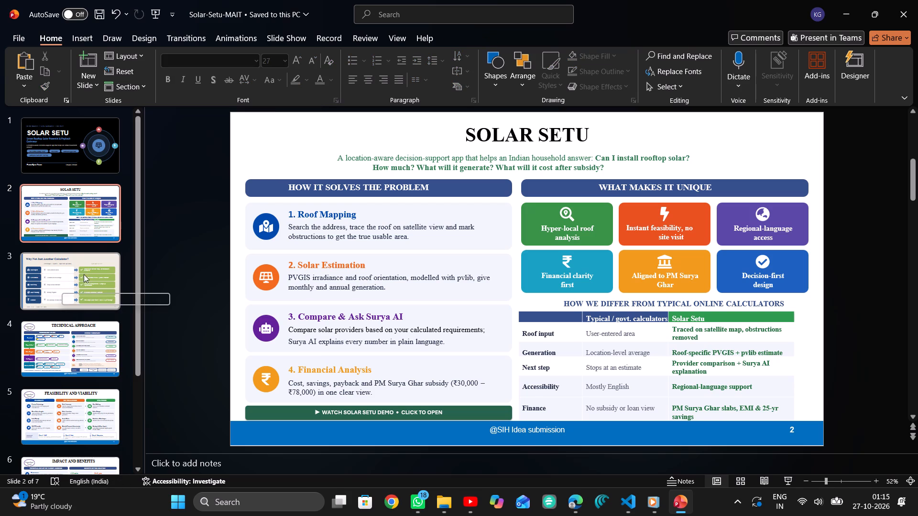
# Cut the purple oval around the PowerSync Team label from the Technical Approach slide.
pyautogui.click(72, 261)
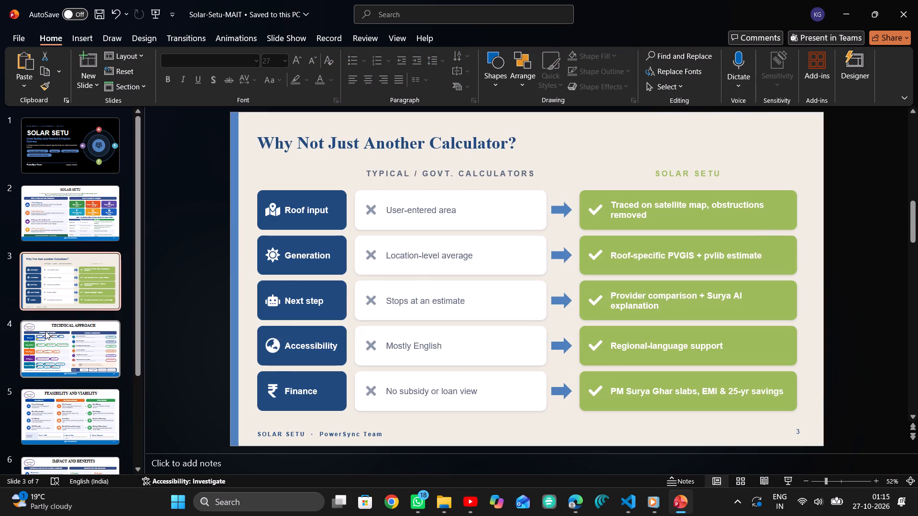
pyautogui.click(45, 331)
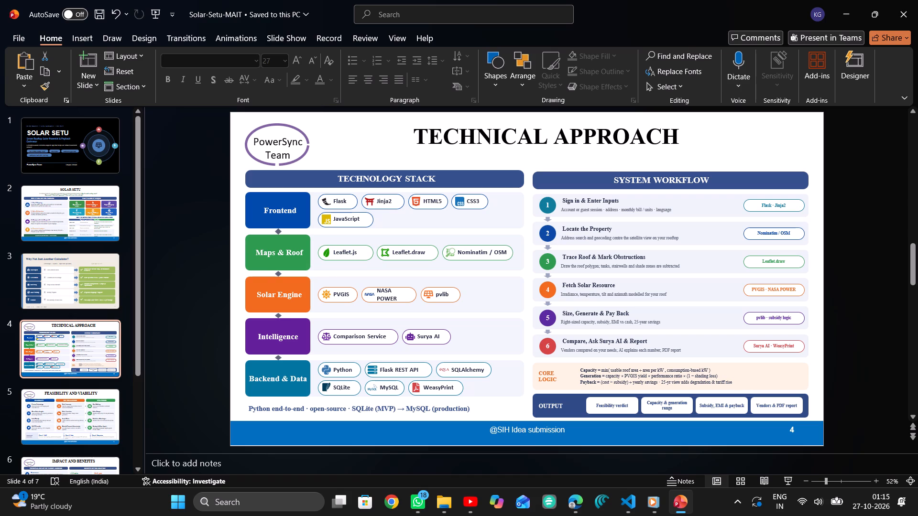
pyautogui.rightClick(284, 129)
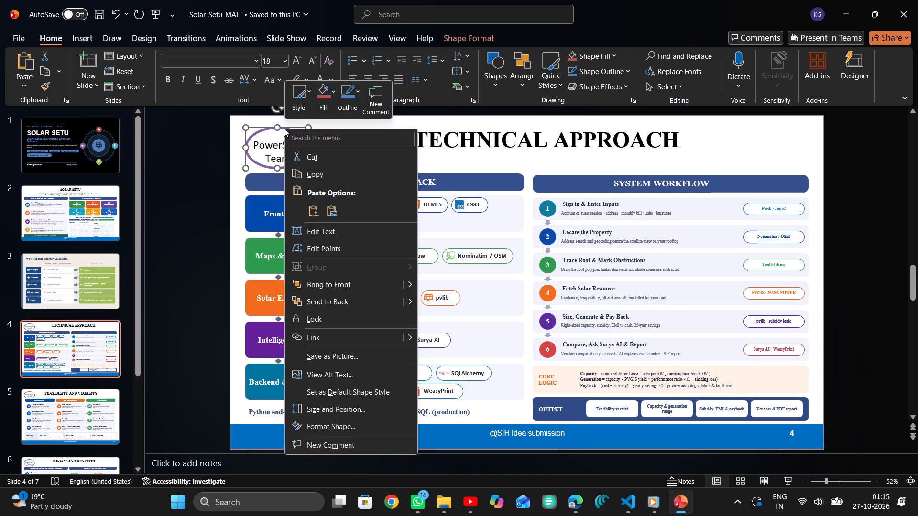
pyautogui.click(314, 153)
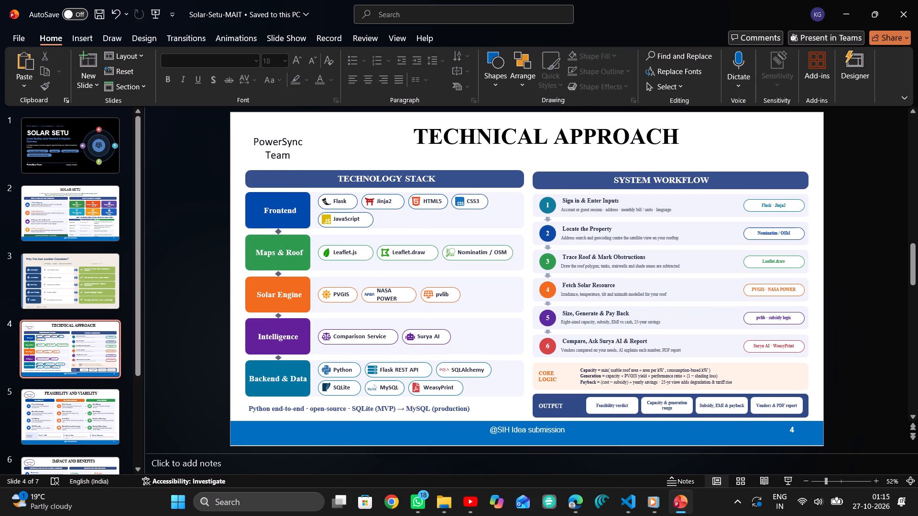
# Erase the PowerSync Team label text beside the title on the Technical Approach slide.
pyautogui.click(294, 151)
pyautogui.press('BackSpace')
pyautogui.press('BackSpace')
pyautogui.press('BackSpace')
pyautogui.press('BackSpace')
pyautogui.press('BackSpace')
pyautogui.press('BackSpace')
pyautogui.press('BackSpace')
pyautogui.press('BackSpace')
pyautogui.press('BackSpace')
pyautogui.press('BackSpace')
pyautogui.press('BackSpace')
pyautogui.press('BackSpace')
pyautogui.press('BackSpace')
pyautogui.press('BackSpace')
pyautogui.press('BackSpace')
pyautogui.press('BackSpace')
pyautogui.press('BackSpace')
pyautogui.press('BackSpace')
pyautogui.press('BackSpace')
pyautogui.press('BackSpace')
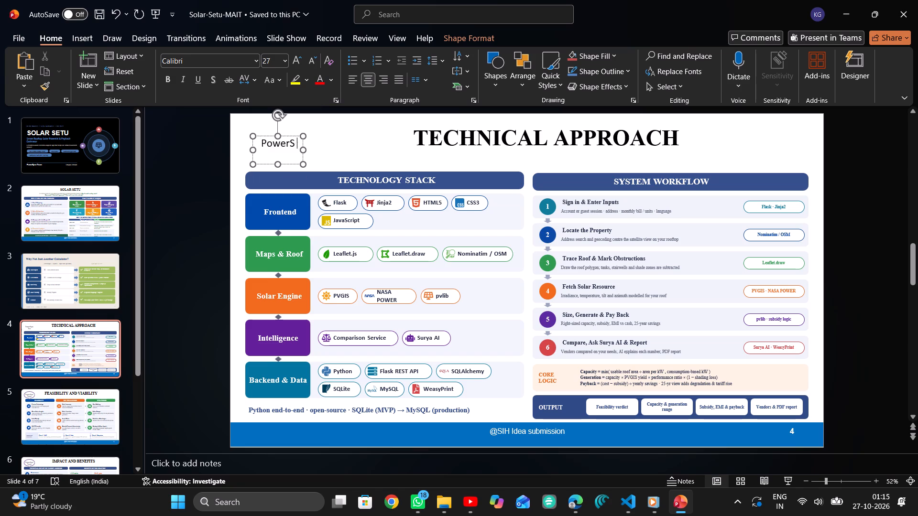
# Cut the purple oval around the PowerSync Team label from the Feasibility and Viability slide.
pyautogui.scroll(-1, 58, 372)
pyautogui.click(63, 363)
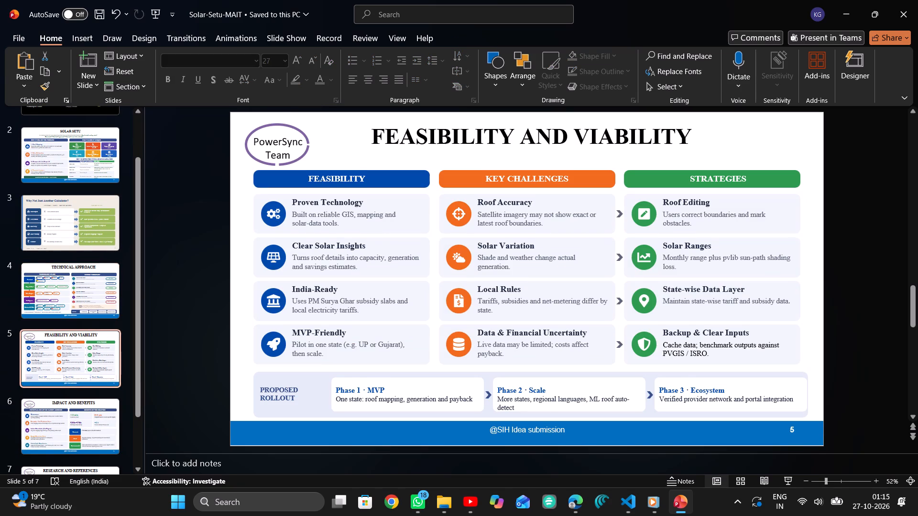
pyautogui.rightClick(296, 136)
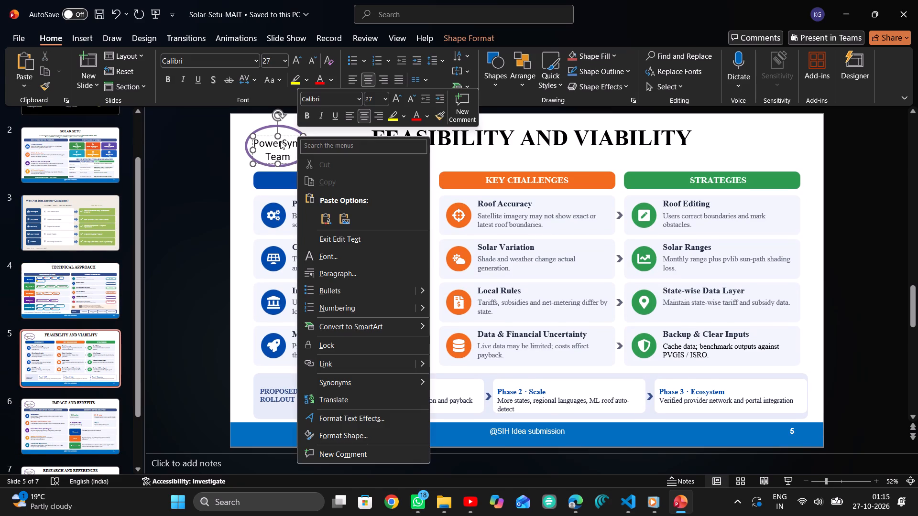
pyautogui.click(280, 141)
pyautogui.rightClick(268, 129)
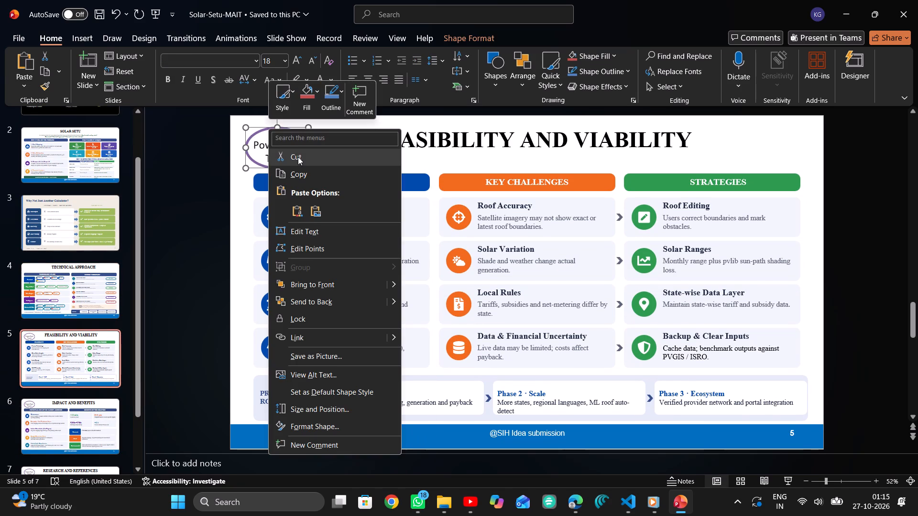
pyautogui.click(298, 158)
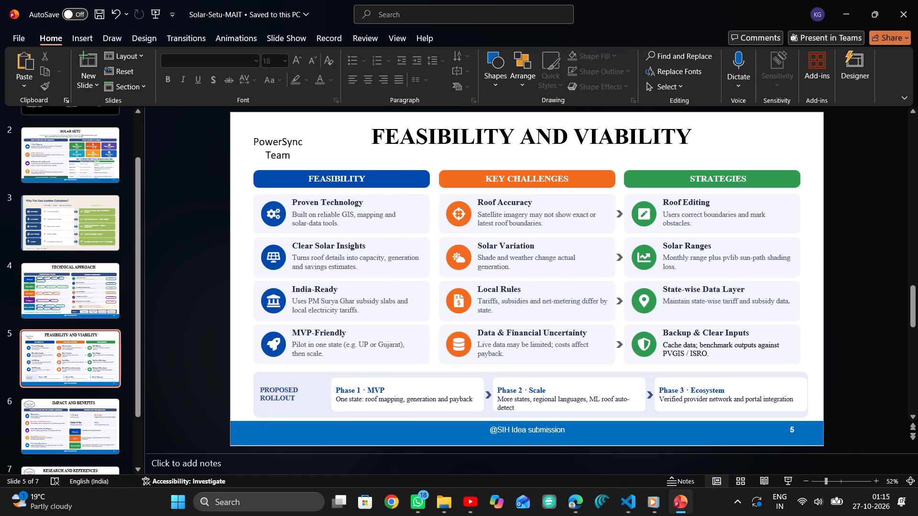
# Erase the PowerSync Team label text beside the title on the Feasibility and Viability slide.
pyautogui.click(294, 153)
pyautogui.press('BackSpace')
pyautogui.press('BackSpace')
pyautogui.press('BackSpace')
pyautogui.press('BackSpace')
pyautogui.press('BackSpace')
pyautogui.press('BackSpace')
pyautogui.press('BackSpace')
pyautogui.press('BackSpace')
pyautogui.press('BackSpace')
pyautogui.press('BackSpace')
pyautogui.press('BackSpace')
pyautogui.press('BackSpace')
pyautogui.press('BackSpace')
pyautogui.press('BackSpace')
pyautogui.press('BackSpace')
pyautogui.press('BackSpace')
pyautogui.press('BackSpace')
pyautogui.press('BackSpace')
pyautogui.press('BackSpace')
pyautogui.press('BackSpace')
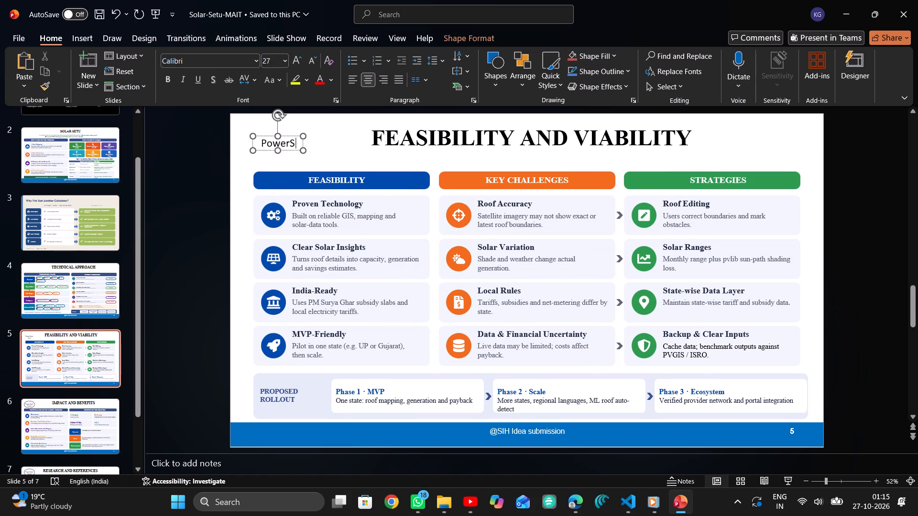
pyautogui.click(216, 167)
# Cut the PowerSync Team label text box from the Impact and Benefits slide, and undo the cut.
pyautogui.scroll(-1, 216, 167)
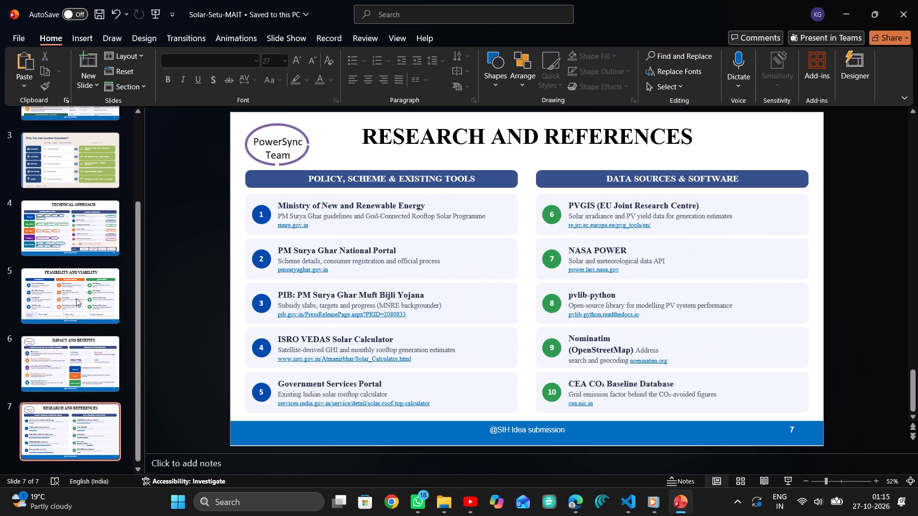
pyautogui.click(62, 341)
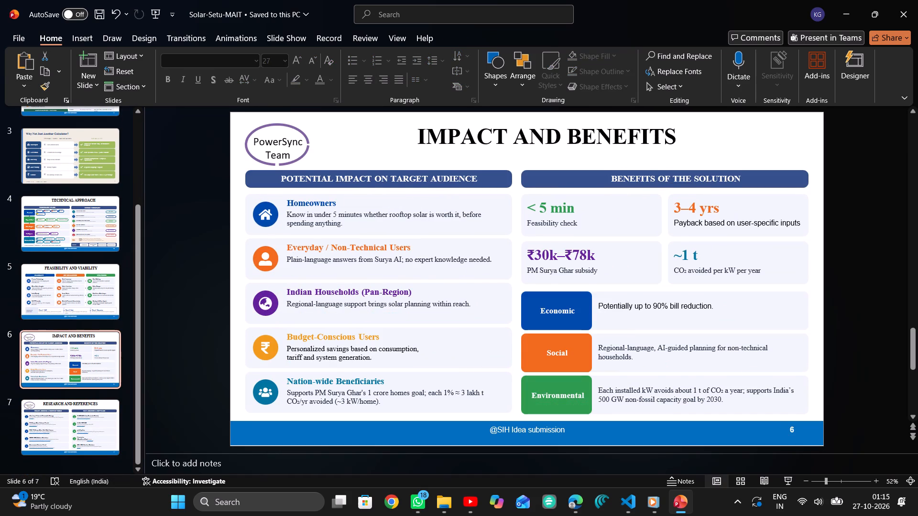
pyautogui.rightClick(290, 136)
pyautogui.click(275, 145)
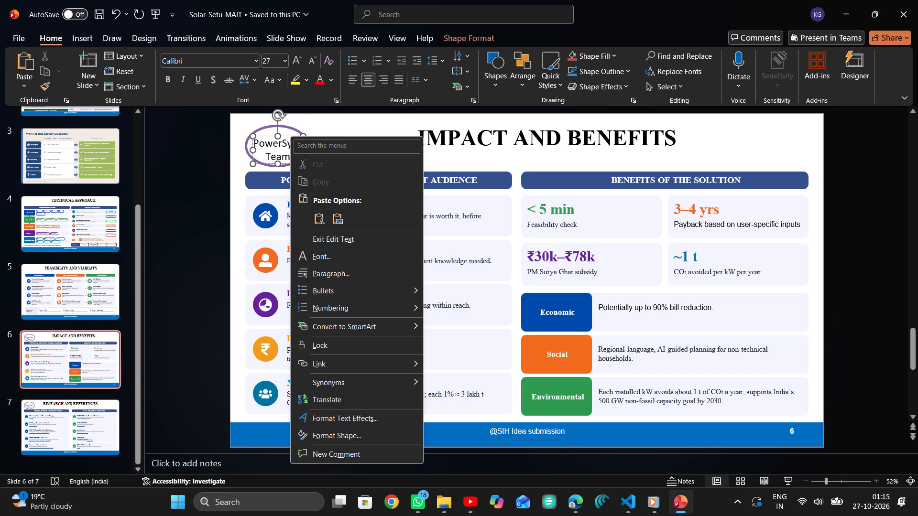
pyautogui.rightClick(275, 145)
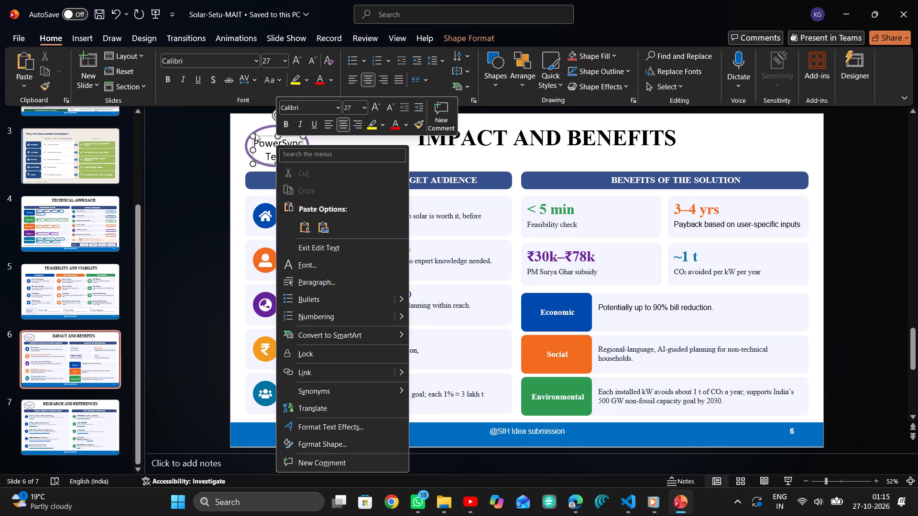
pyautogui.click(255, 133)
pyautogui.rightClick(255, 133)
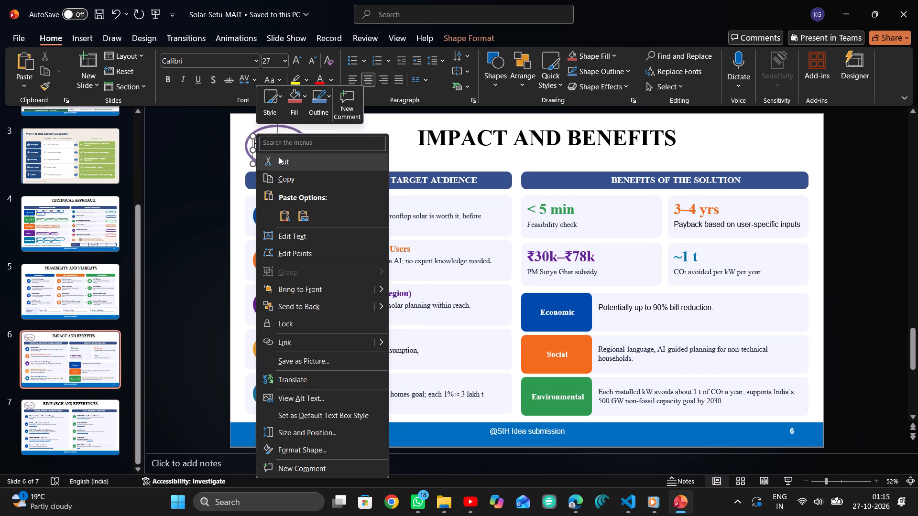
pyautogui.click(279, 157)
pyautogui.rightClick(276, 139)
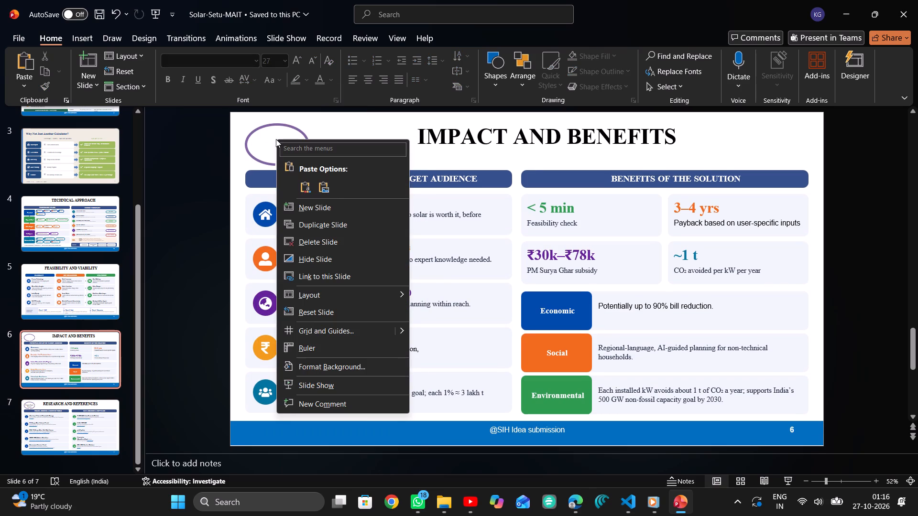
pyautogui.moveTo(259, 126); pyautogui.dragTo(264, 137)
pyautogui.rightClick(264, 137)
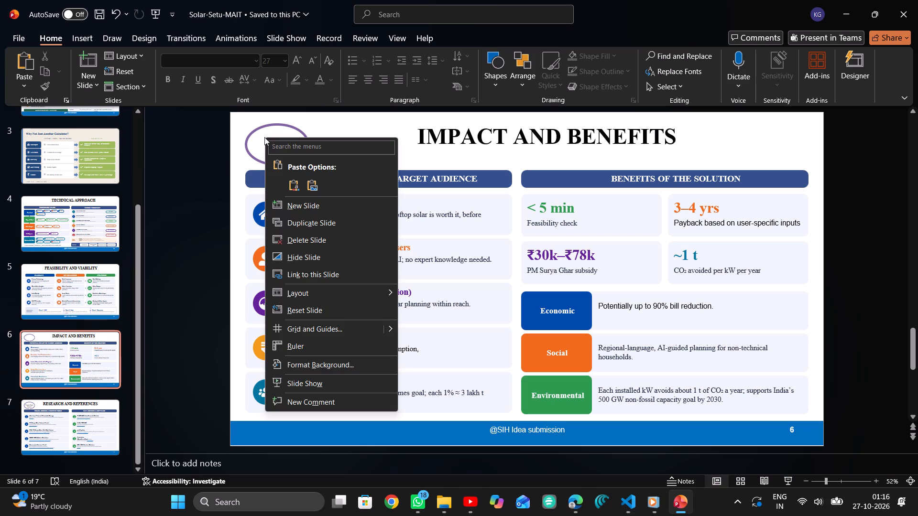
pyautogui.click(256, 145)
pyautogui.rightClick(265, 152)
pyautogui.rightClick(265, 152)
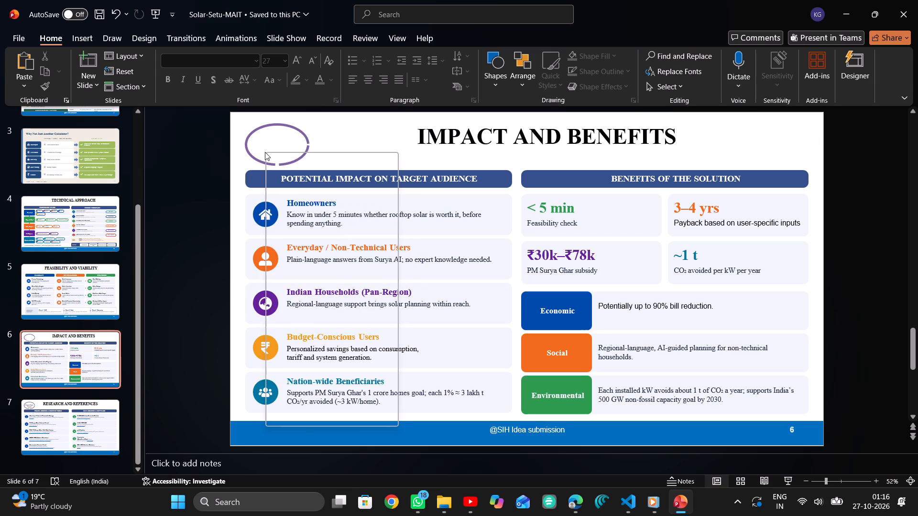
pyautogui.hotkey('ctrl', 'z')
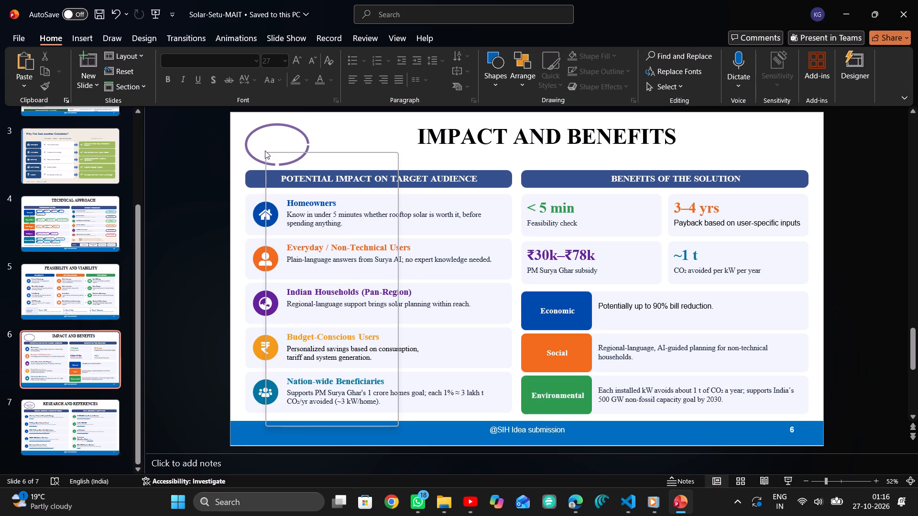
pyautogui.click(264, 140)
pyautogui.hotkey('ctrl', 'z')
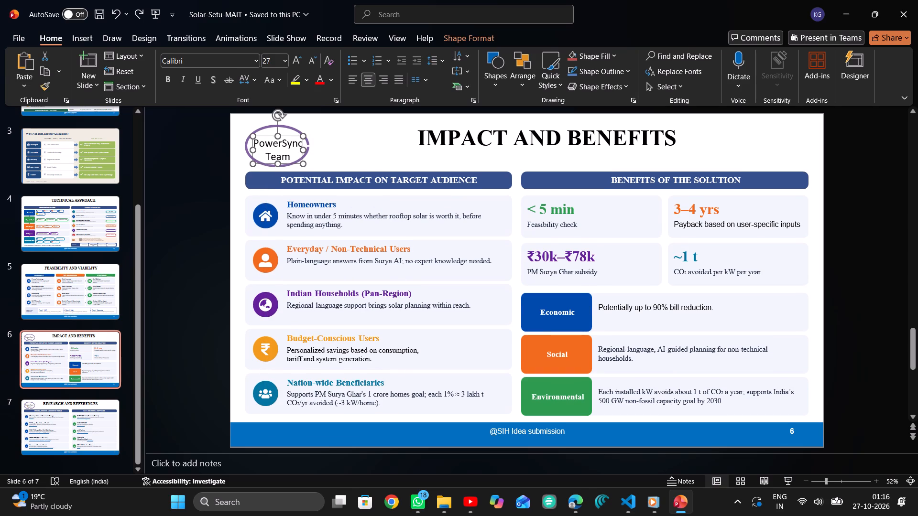
# Cut the purple oval around the PowerSync Team label from the Impact and Benefits slide.
pyautogui.doubleClick(265, 129)
pyautogui.rightClick(265, 129)
pyautogui.click(291, 155)
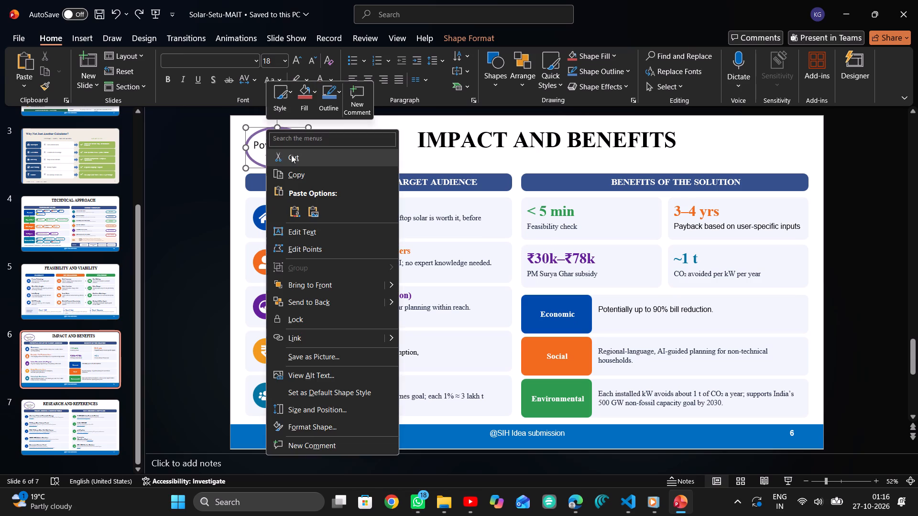
pyautogui.click(292, 153)
# Erase the PowerSync Team label text beside the title on the Impact and Benefits slide.
pyautogui.press('BackSpace')
pyautogui.press('BackSpace')
pyautogui.press('BackSpace')
pyautogui.press('BackSpace')
pyautogui.press('BackSpace')
pyautogui.press('BackSpace')
pyautogui.press('BackSpace')
pyautogui.press('BackSpace')
pyautogui.press('BackSpace')
pyautogui.press('BackSpace')
pyautogui.press('BackSpace')
pyautogui.press('BackSpace')
pyautogui.press('BackSpace')
pyautogui.press('BackSpace')
pyautogui.press('BackSpace')
pyautogui.press('BackSpace')
pyautogui.press('BackSpace')
pyautogui.press('BackSpace')
pyautogui.press('BackSpace')
pyautogui.press('BackSpace')
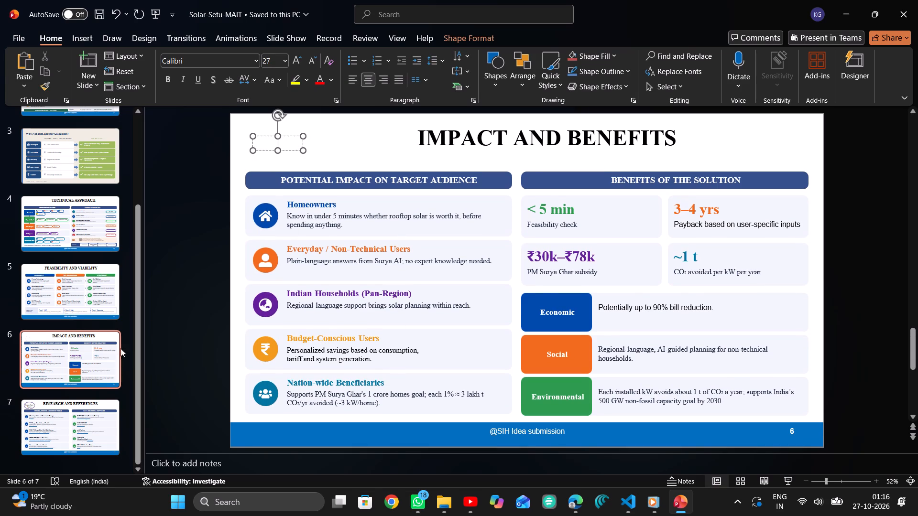
pyautogui.click(180, 203)
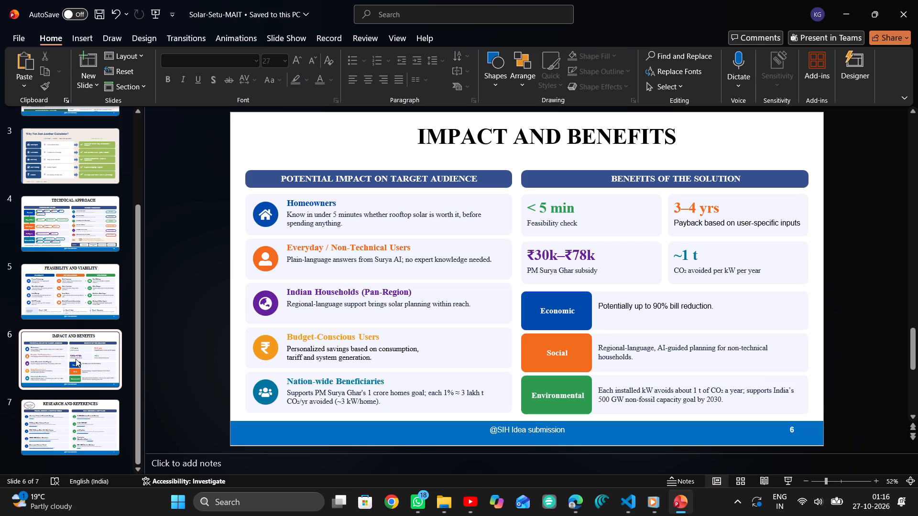
# Cut the purple oval around the PowerSync Team label from the Research and References slide.
pyautogui.scroll(-1, 60, 386)
pyautogui.click(72, 407)
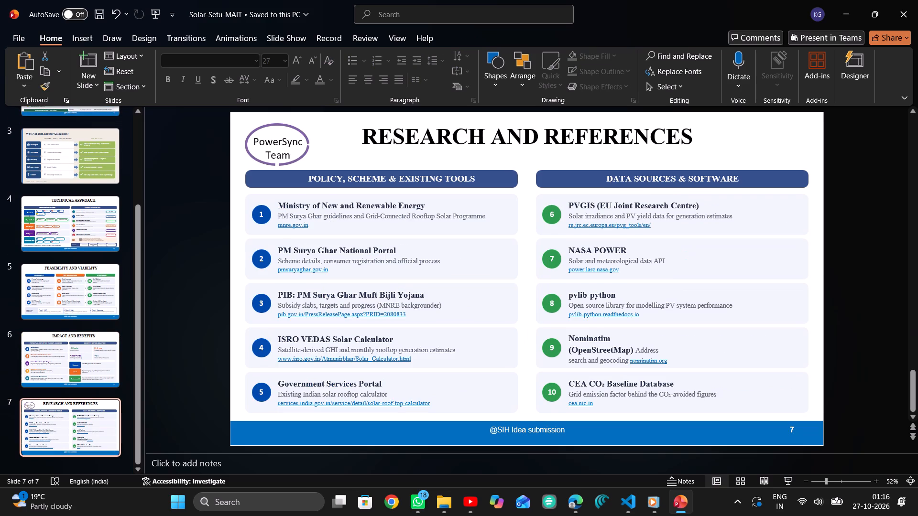
pyautogui.rightClick(284, 129)
pyautogui.click(304, 151)
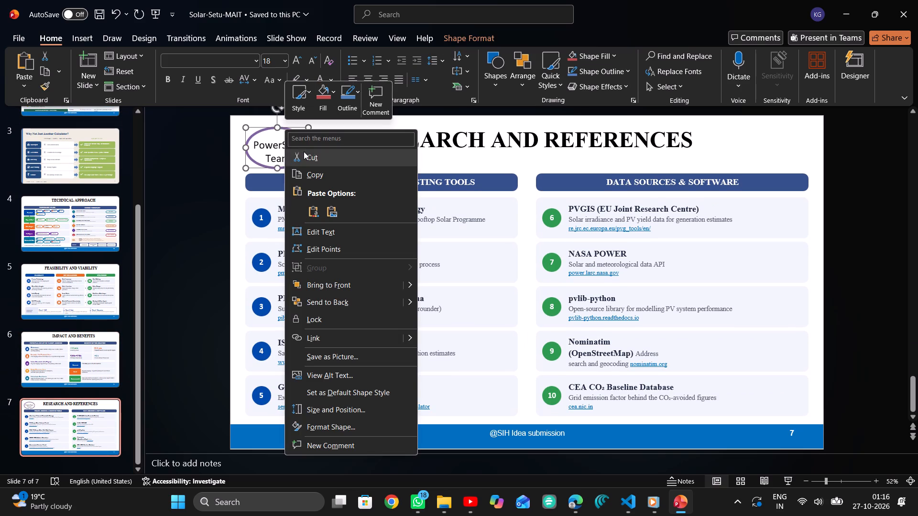
pyautogui.click(294, 153)
# Erase the PowerSync Team label text beside the title on the Research and References slide.
pyautogui.press('BackSpace')
pyautogui.press('BackSpace')
pyautogui.press('BackSpace')
pyautogui.press('BackSpace')
pyautogui.press('BackSpace')
pyautogui.press('BackSpace')
pyautogui.press('BackSpace')
pyautogui.press('BackSpace')
pyautogui.press('BackSpace')
pyautogui.press('BackSpace')
pyautogui.press('BackSpace')
pyautogui.press('BackSpace')
pyautogui.press('BackSpace')
pyautogui.press('BackSpace')
pyautogui.press('BackSpace')
pyautogui.press('BackSpace')
pyautogui.press('BackSpace')
pyautogui.press('BackSpace')
pyautogui.press('BackSpace')
pyautogui.press('BackSpace')
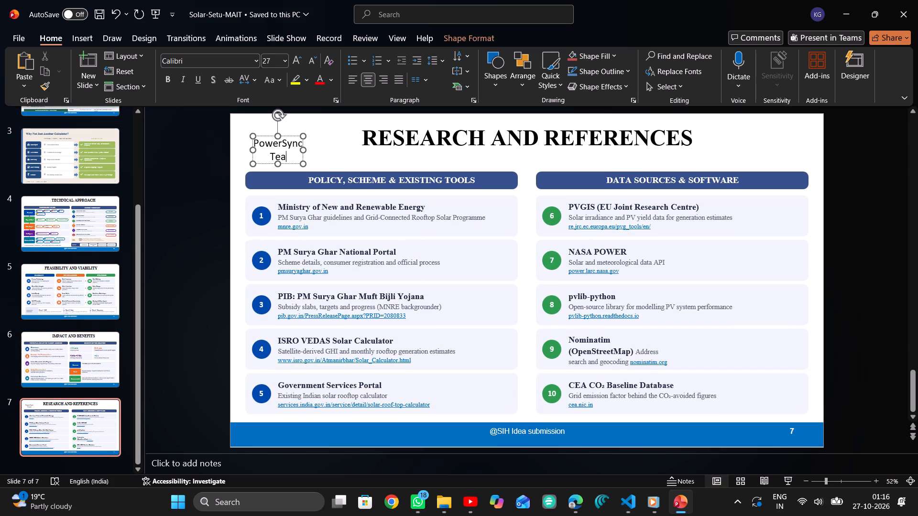
pyautogui.click(194, 183)
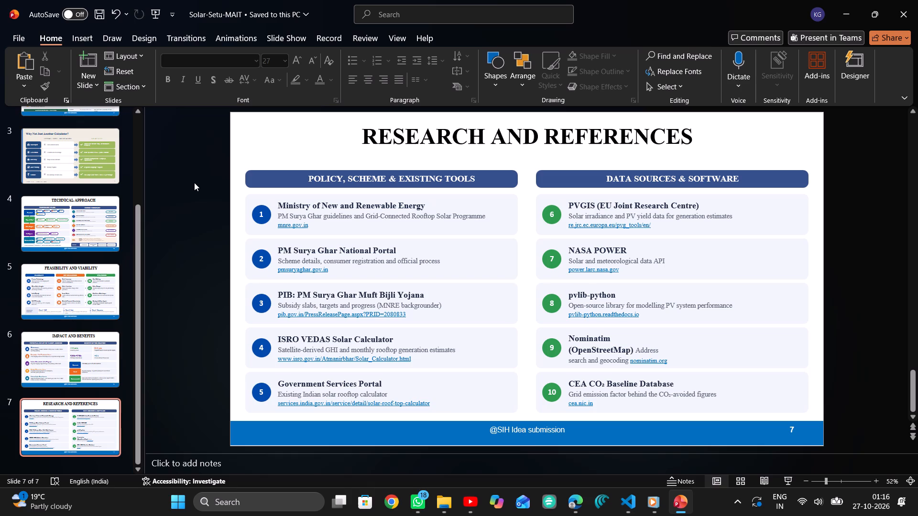
# Insert "Team:" in front of the PowerSync Team label at the bottom of the Solar Setu title slide.
pyautogui.scroll(-1, 50, 310)
pyautogui.click(57, 359)
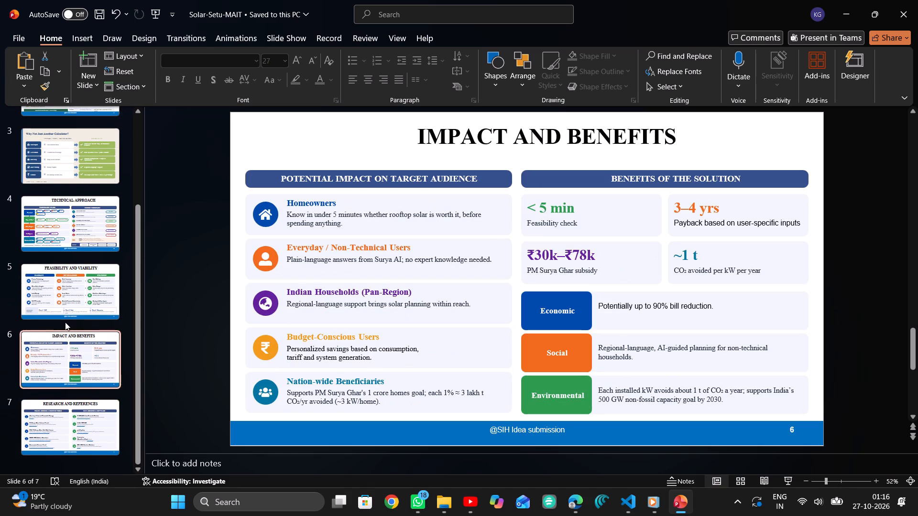
pyautogui.scroll(7, 65, 322)
pyautogui.click(84, 140)
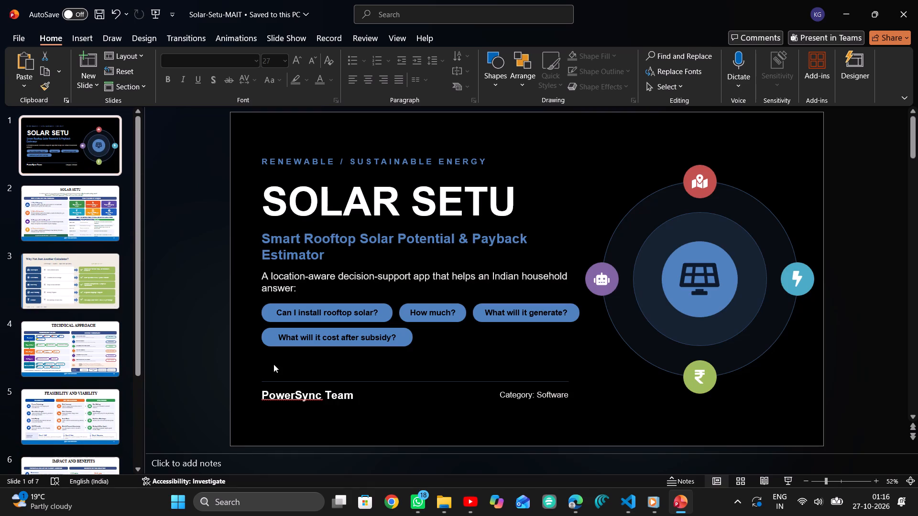
pyautogui.click(264, 396)
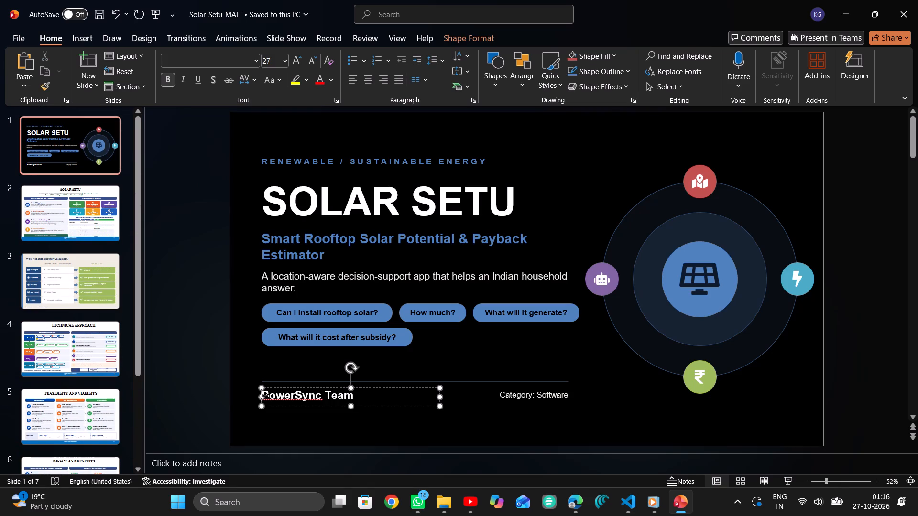
pyautogui.hotkey('shift', 't')
pyautogui.write('eam')
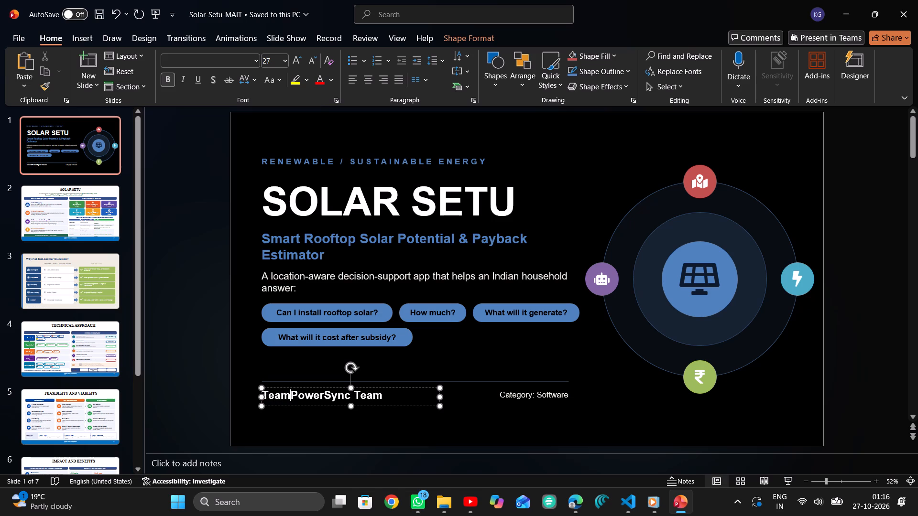
pyautogui.hotkey('shift', ':')
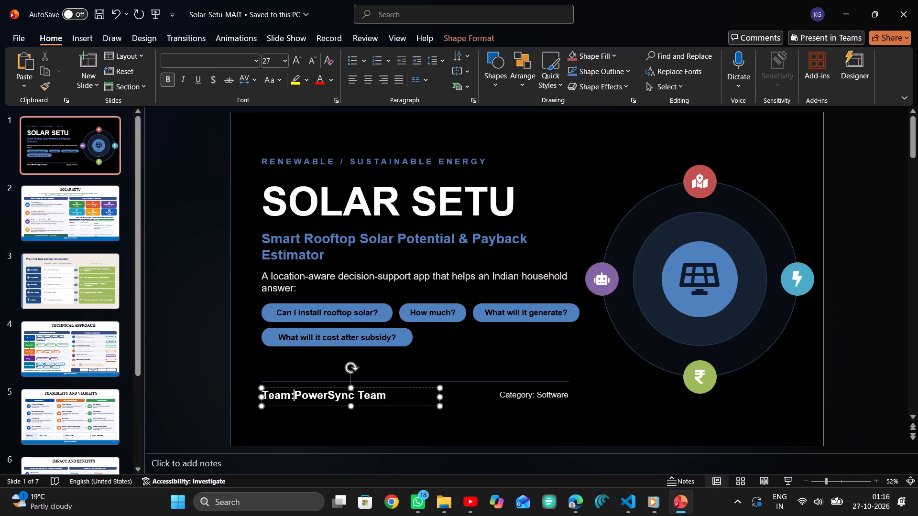
# Remove the trailing word Team so the title slide's label reads "Team:PowerSync", and add a line break after it.
pyautogui.click(390, 397)
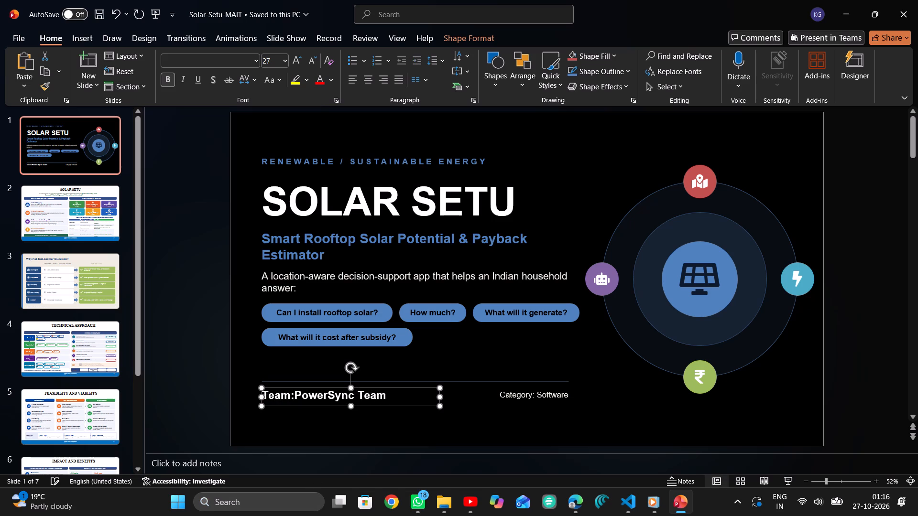
pyautogui.click(388, 398)
pyautogui.click(382, 398)
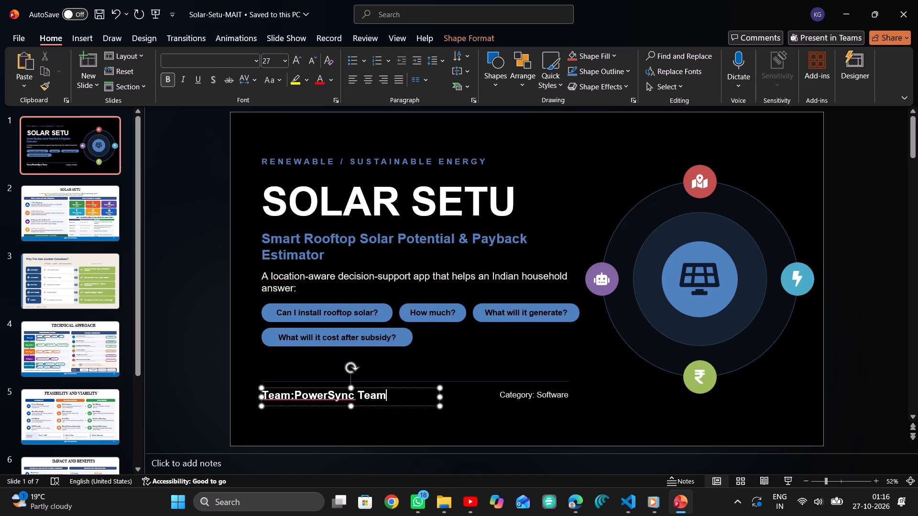
pyautogui.press('BackSpace')
pyautogui.press('BackSpace')
pyautogui.press('BackSpace')
pyautogui.press('BackSpace')
pyautogui.press('BackSpace')
pyautogui.press('BackSpace')
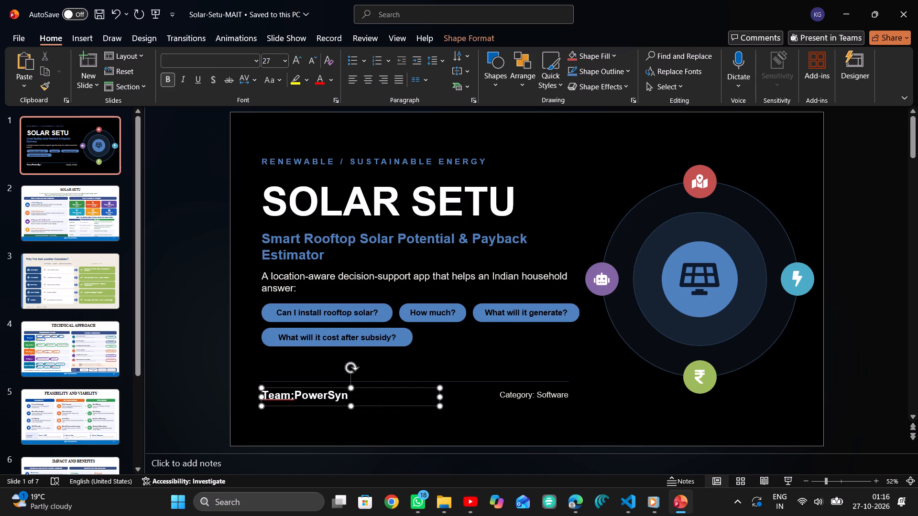
pyautogui.press('v')
pyautogui.press('BackSpace')
pyautogui.press('c')
pyautogui.press('Return')
pyautogui.click(510, 339)
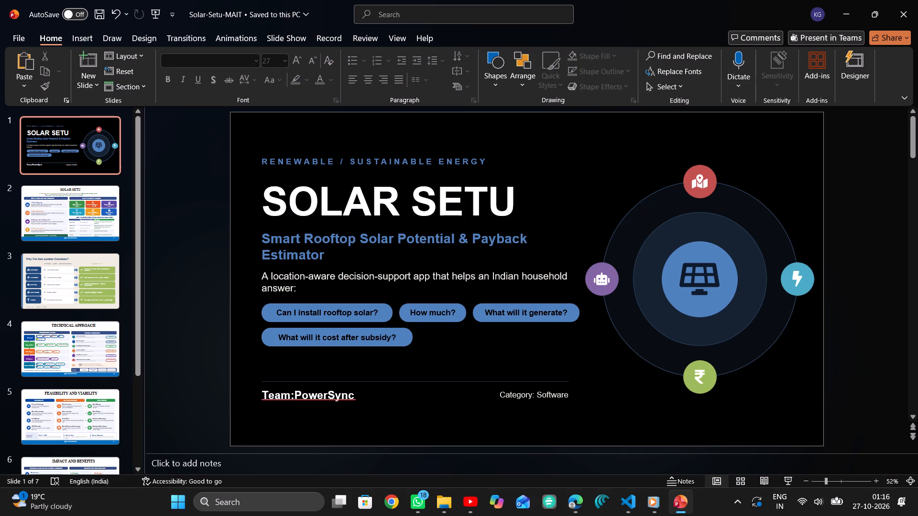
# Format the "Category: Software" text on the title slide as bold with font size 18.
pyautogui.moveTo(568, 396); pyautogui.dragTo(503, 396)
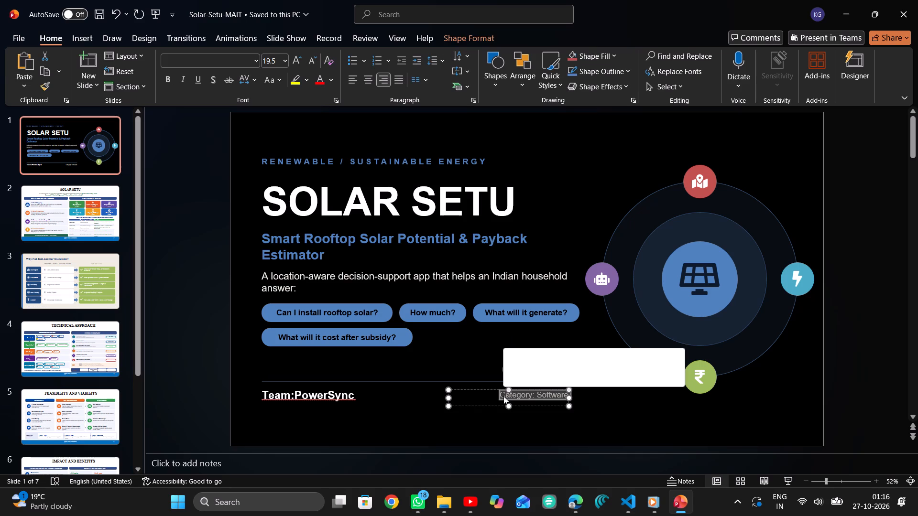
pyautogui.click(591, 357)
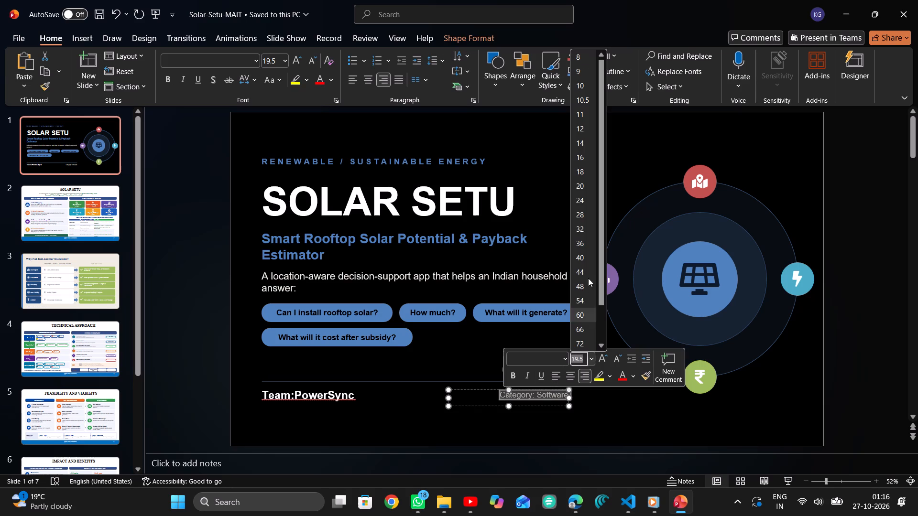
pyautogui.click(584, 168)
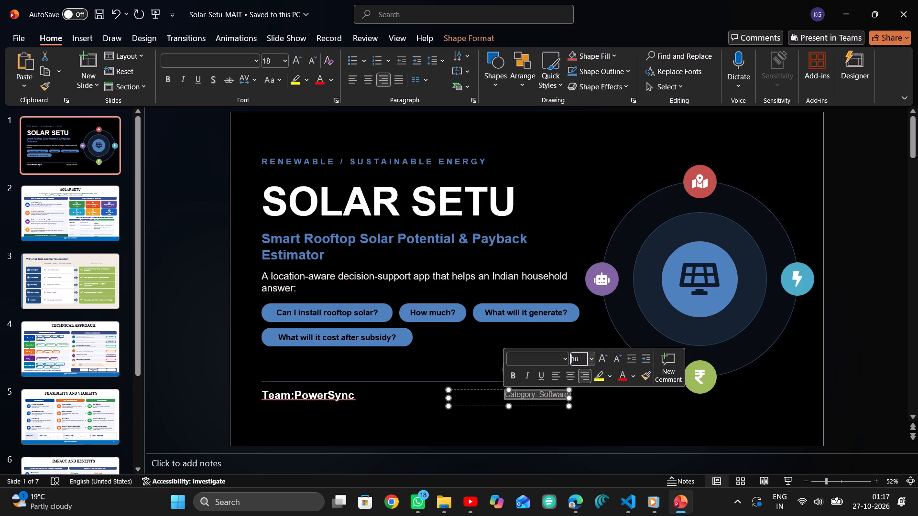
pyautogui.click(514, 372)
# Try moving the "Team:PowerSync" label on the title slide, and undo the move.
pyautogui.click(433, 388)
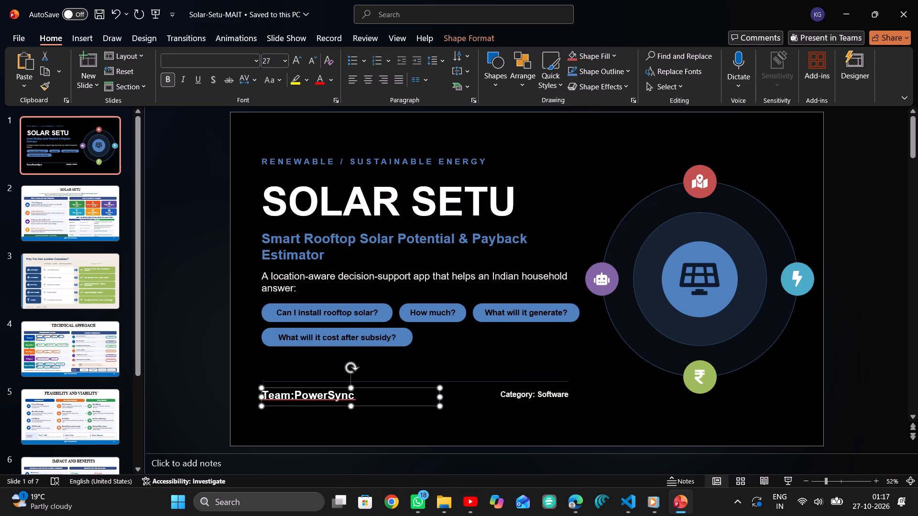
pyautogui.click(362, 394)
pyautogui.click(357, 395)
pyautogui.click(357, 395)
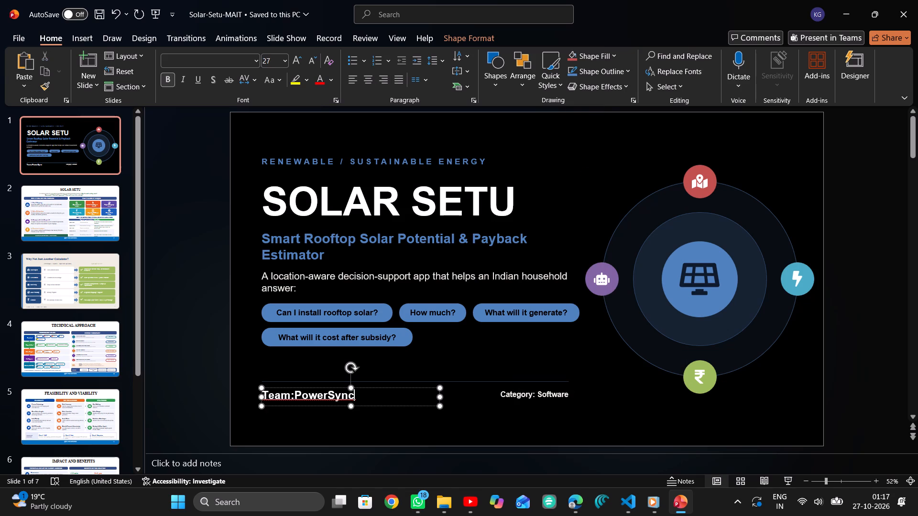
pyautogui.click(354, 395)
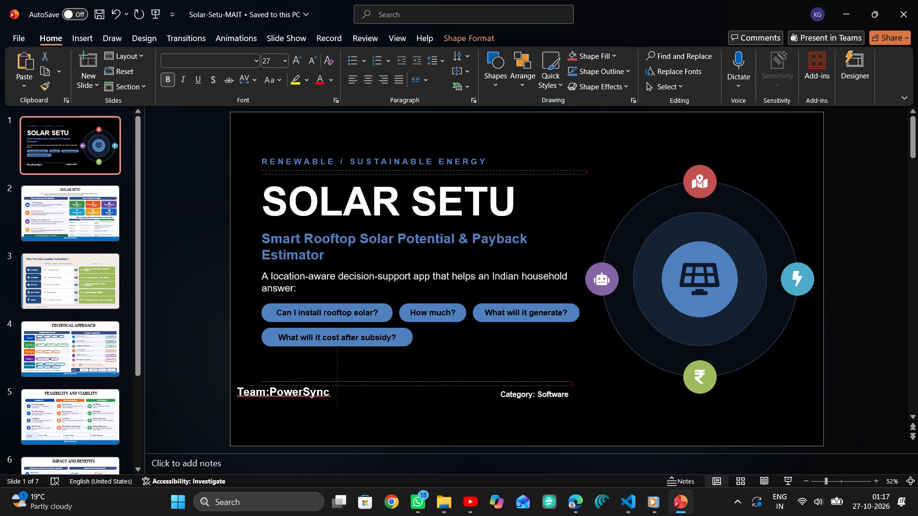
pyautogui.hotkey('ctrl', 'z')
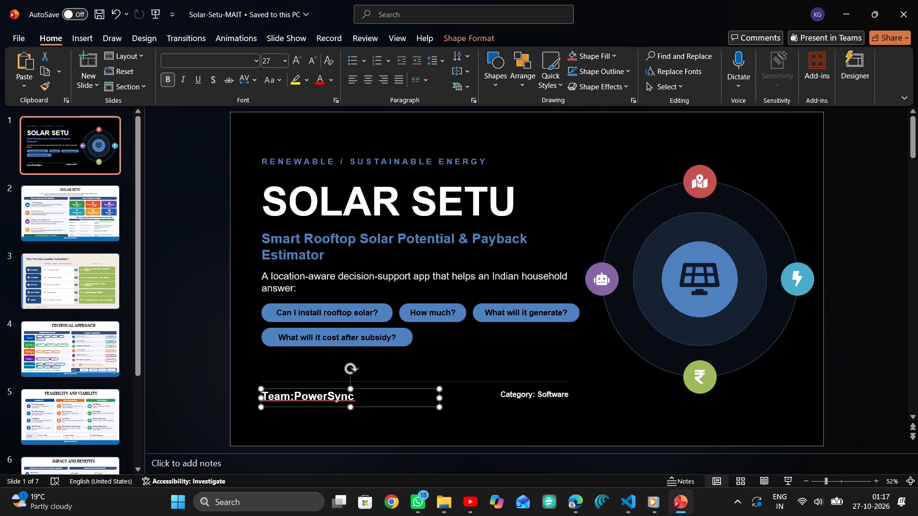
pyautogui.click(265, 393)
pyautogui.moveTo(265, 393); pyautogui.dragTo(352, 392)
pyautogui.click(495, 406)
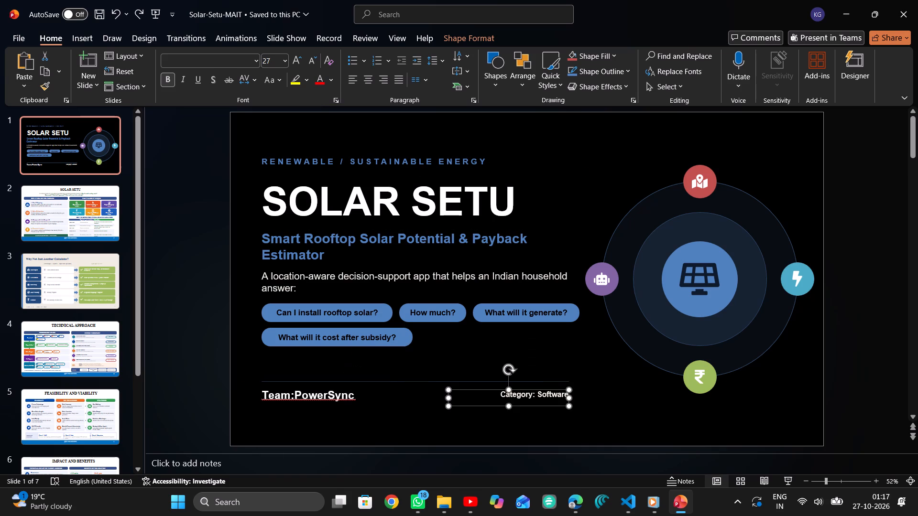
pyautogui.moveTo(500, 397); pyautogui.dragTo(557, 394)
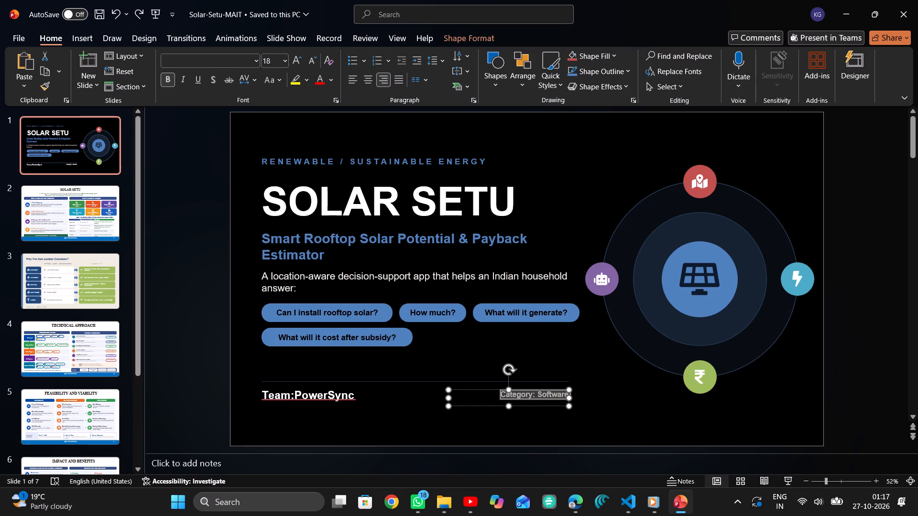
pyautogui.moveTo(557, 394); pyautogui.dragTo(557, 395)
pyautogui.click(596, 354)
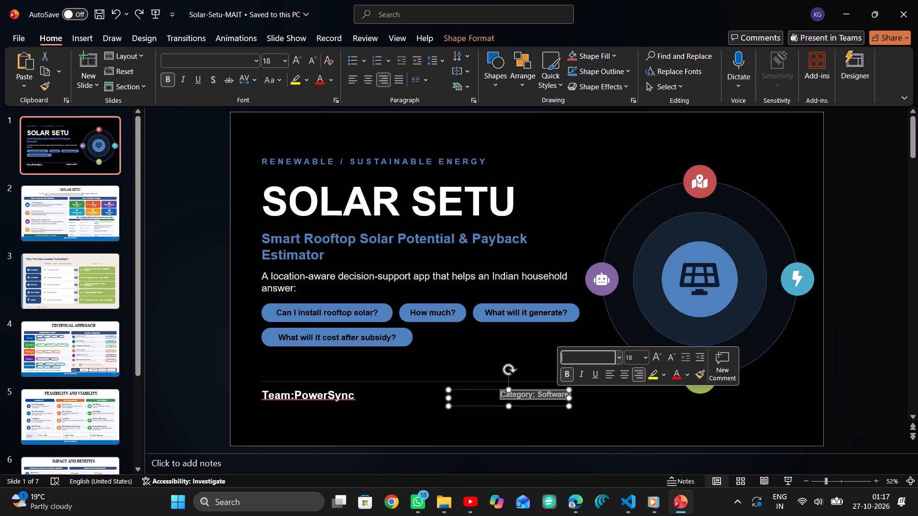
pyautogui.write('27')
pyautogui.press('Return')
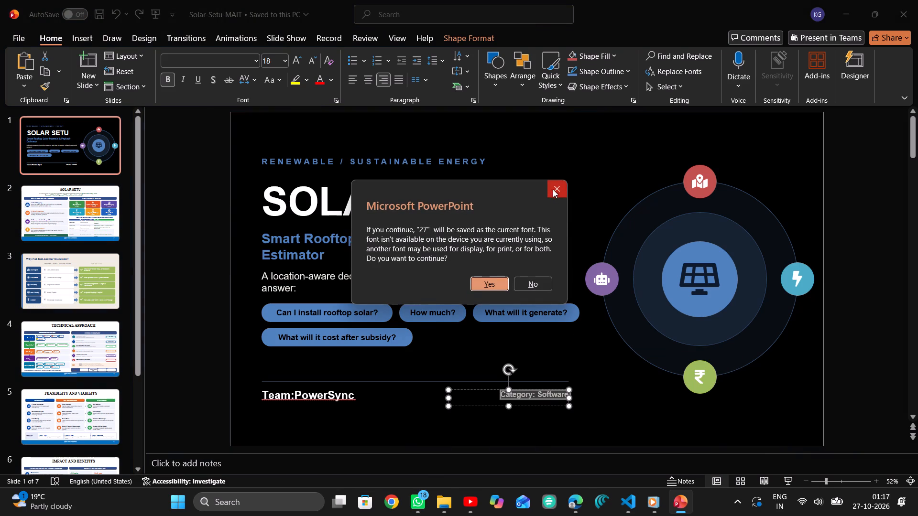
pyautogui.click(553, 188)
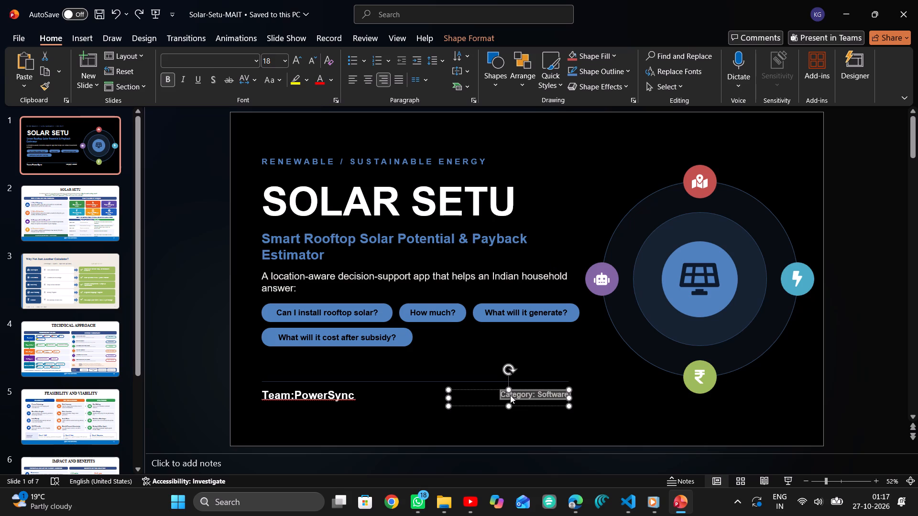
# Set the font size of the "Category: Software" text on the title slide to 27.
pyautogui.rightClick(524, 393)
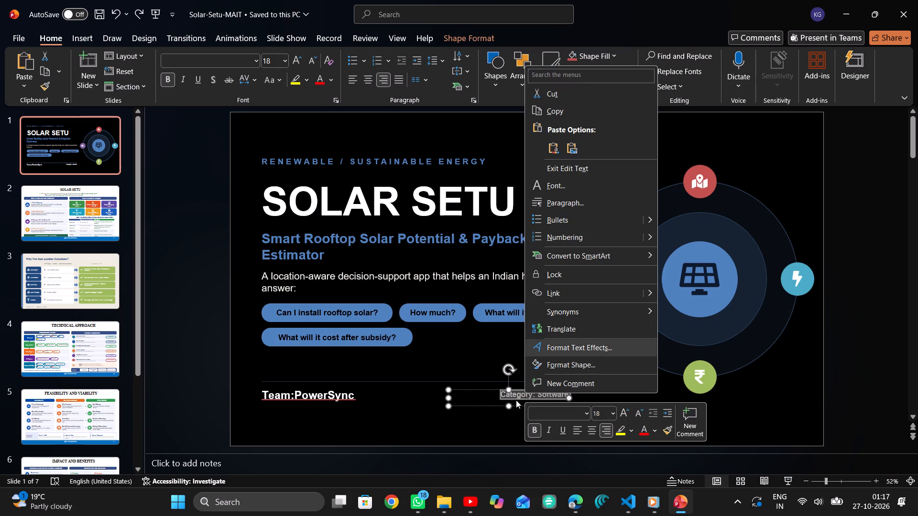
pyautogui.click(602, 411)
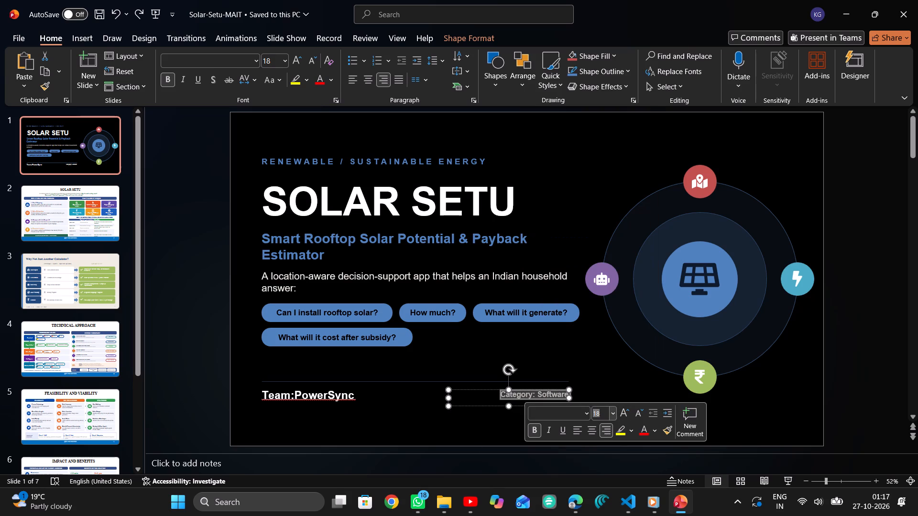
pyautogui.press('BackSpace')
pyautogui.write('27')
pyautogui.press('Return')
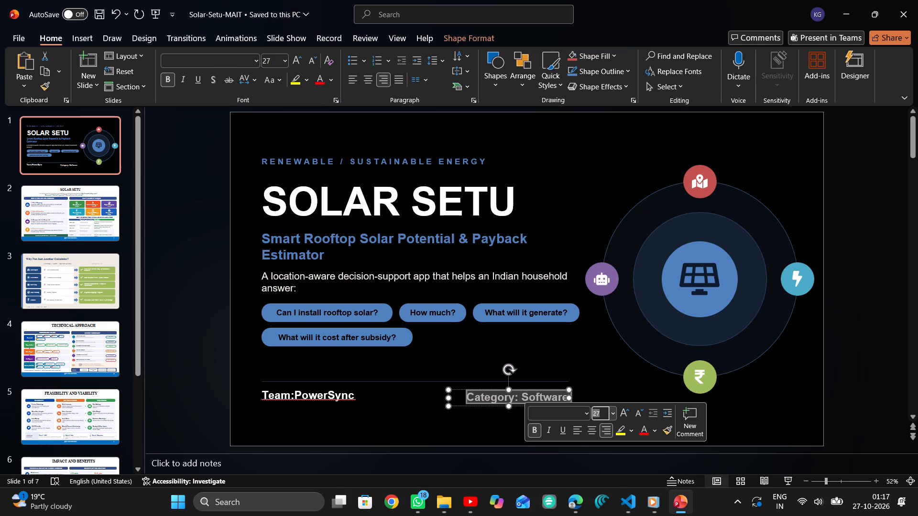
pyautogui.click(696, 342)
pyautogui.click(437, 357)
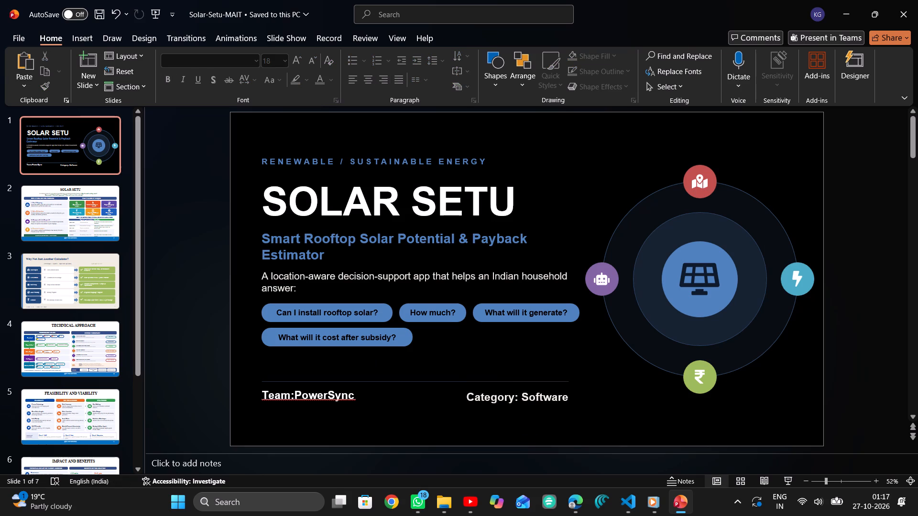
# Look through slides 2 to 7 to examine their content and layout.
pyautogui.click(97, 214)
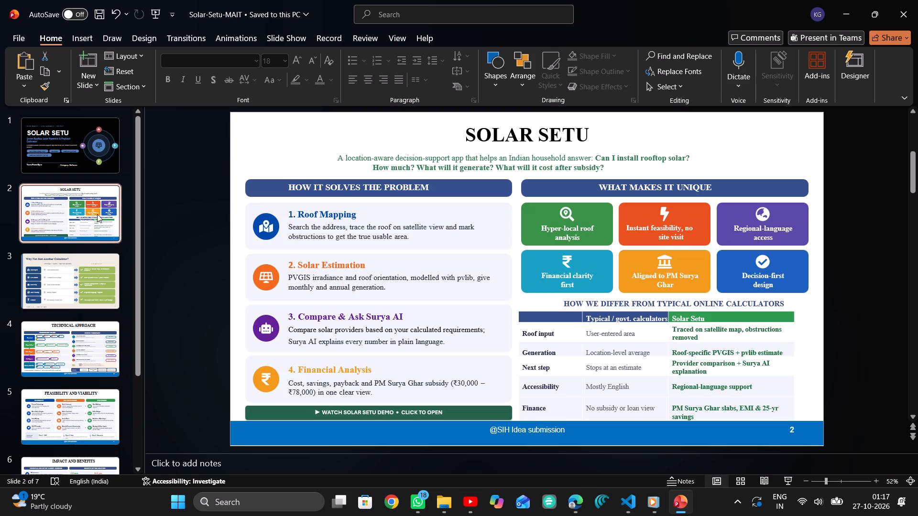
pyautogui.click(89, 275)
pyautogui.click(91, 347)
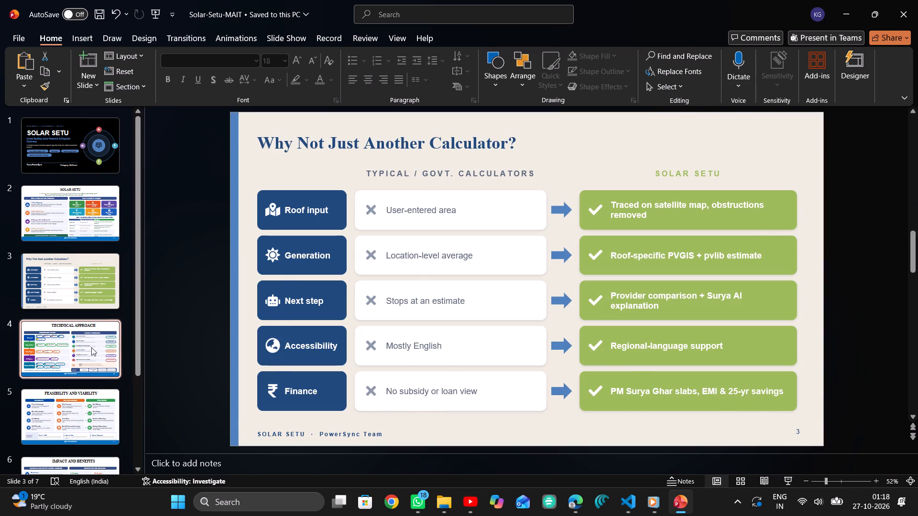
pyautogui.click(81, 403)
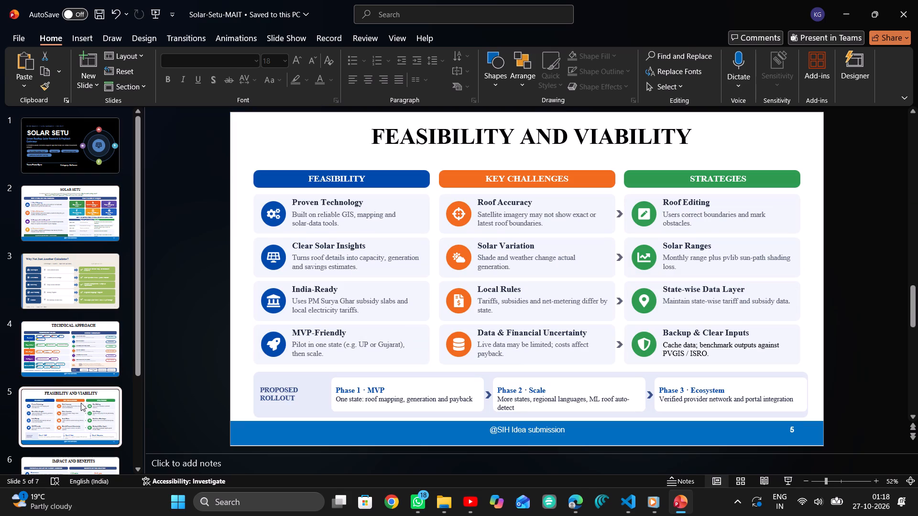
pyautogui.click(82, 331)
pyautogui.click(50, 422)
pyautogui.scroll(-2, 50, 422)
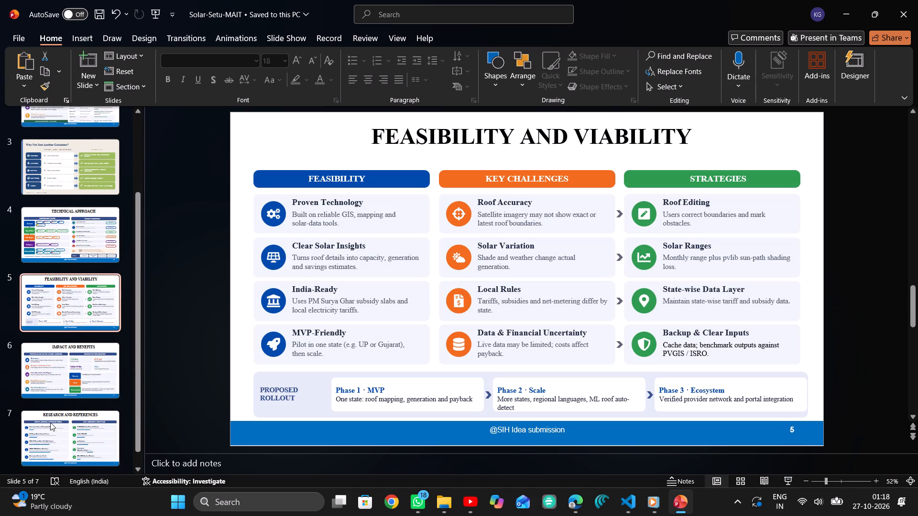
pyautogui.click(99, 345)
pyautogui.click(84, 399)
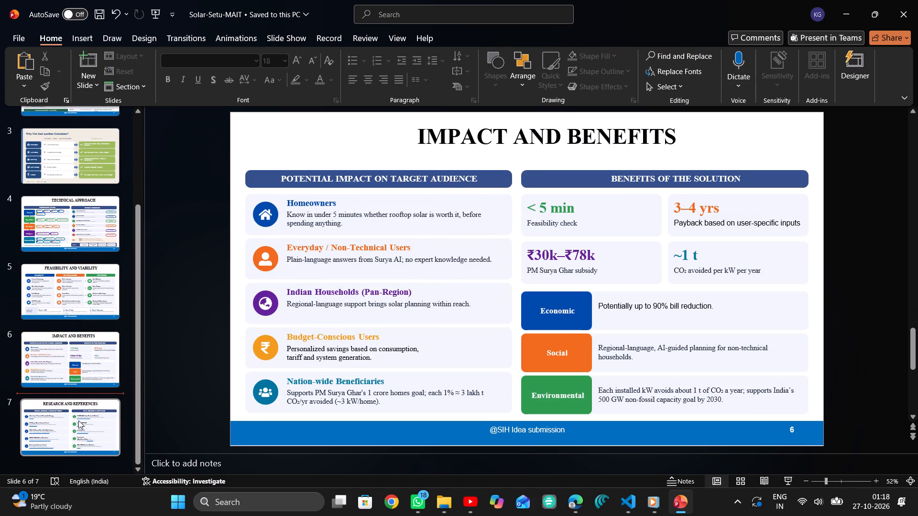
pyautogui.click(78, 420)
pyautogui.click(101, 347)
pyautogui.click(97, 285)
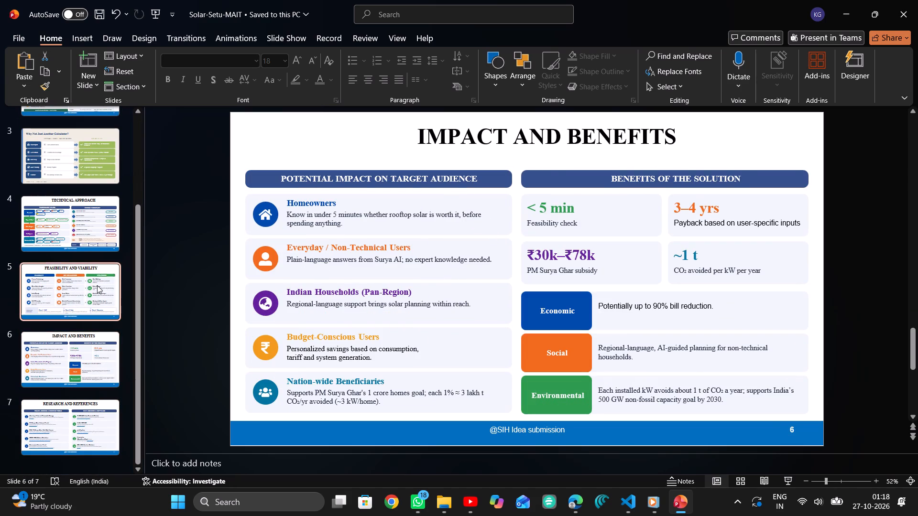
pyautogui.scroll(1, 108, 249)
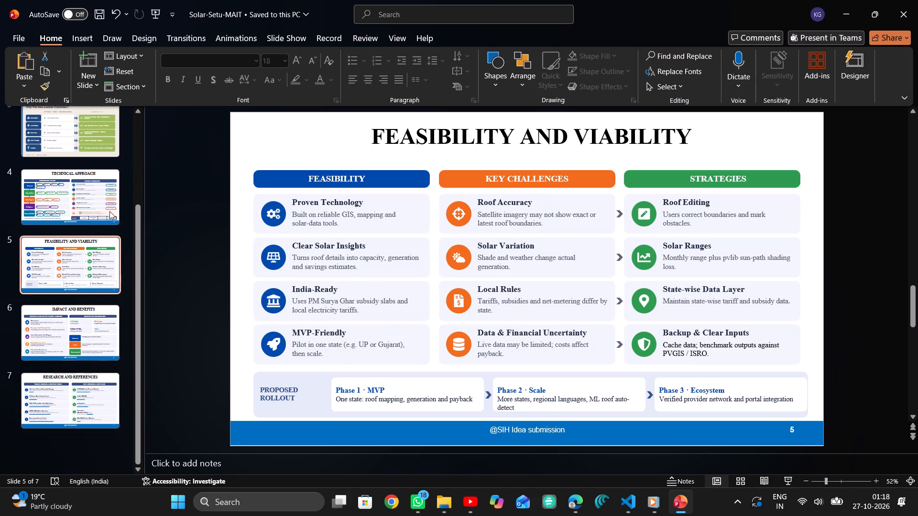
pyautogui.scroll(-1, 79, 322)
pyautogui.click(73, 356)
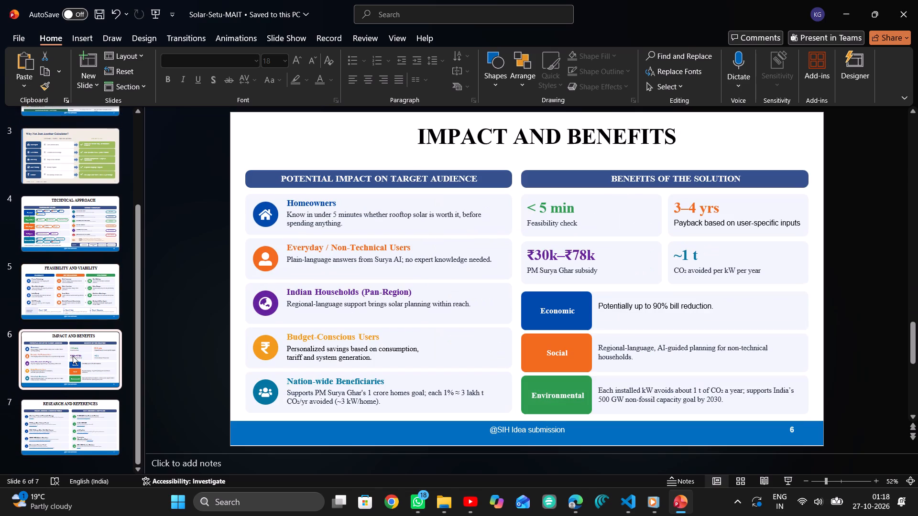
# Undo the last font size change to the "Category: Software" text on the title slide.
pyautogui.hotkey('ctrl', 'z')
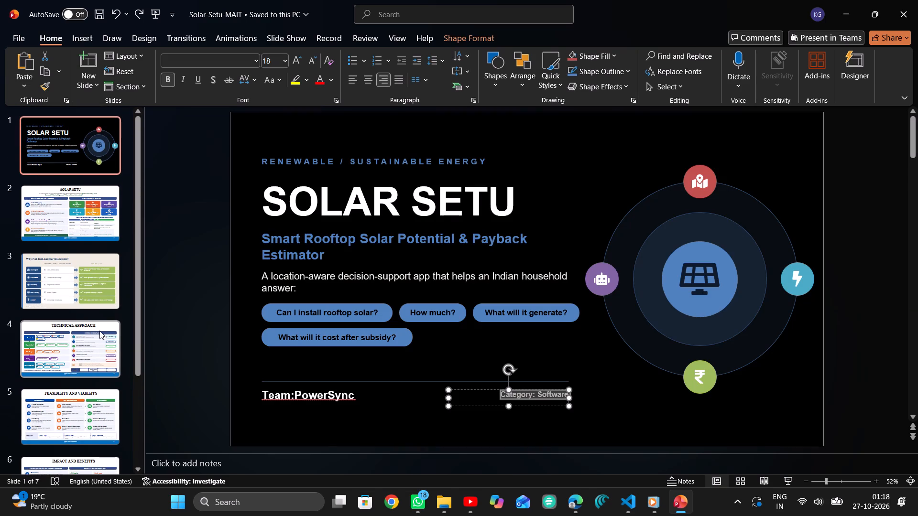
# Set the title slide's "Category: Software" text to font size 27.
pyautogui.rightClick(552, 395)
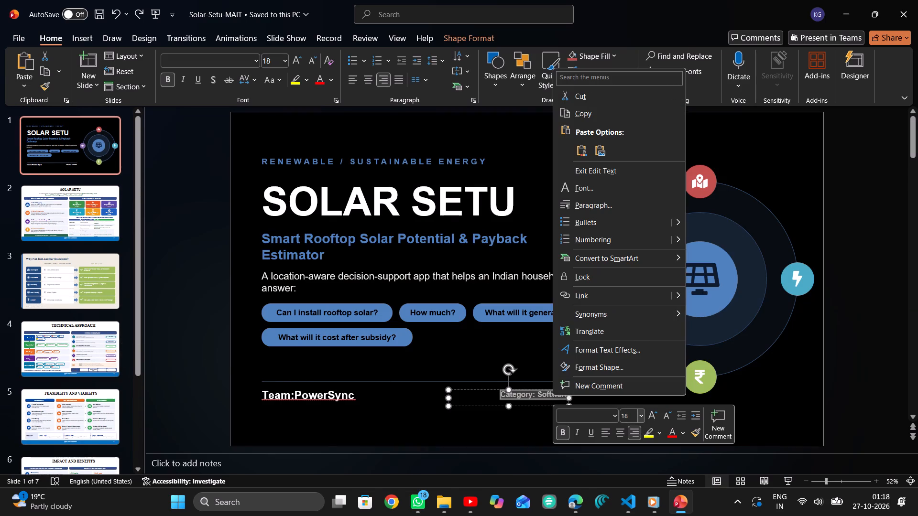
pyautogui.click(630, 414)
pyautogui.press('BackSpace')
pyautogui.write('27')
pyautogui.press('Return')
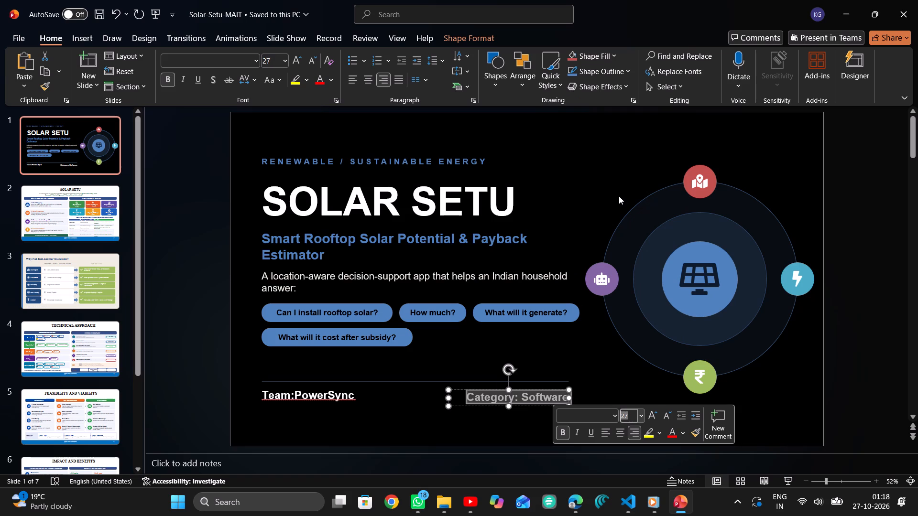
pyautogui.click(593, 178)
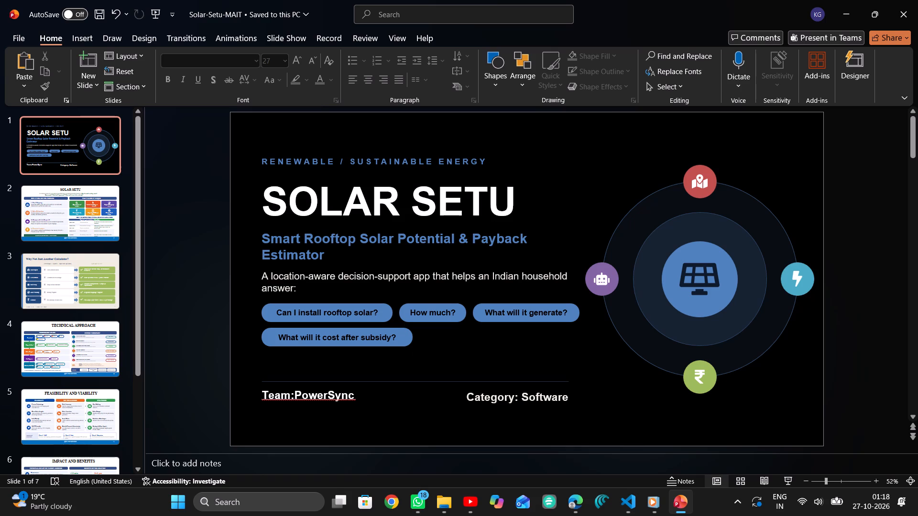
# Compare the title slide with slide 2, examining the tagline beneath slide 2's SOLAR SETU heading.
pyautogui.click(70, 205)
pyautogui.click(87, 157)
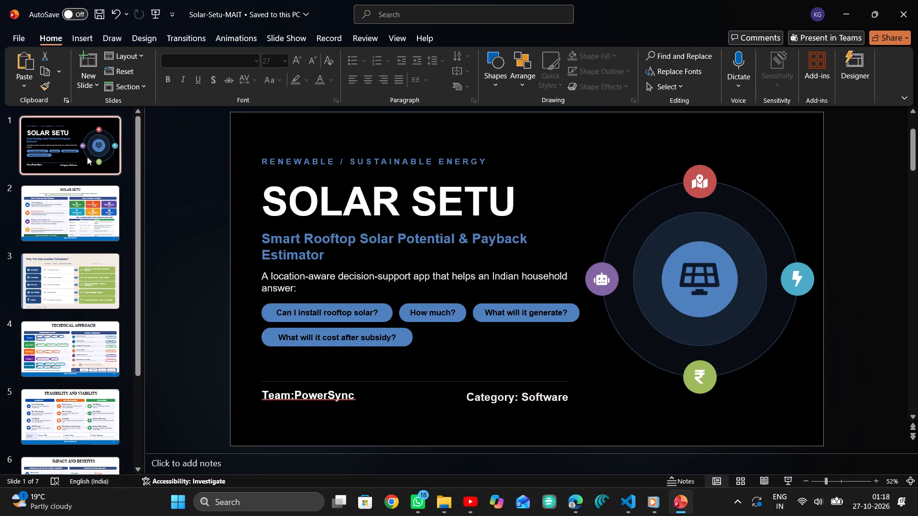
pyautogui.click(68, 241)
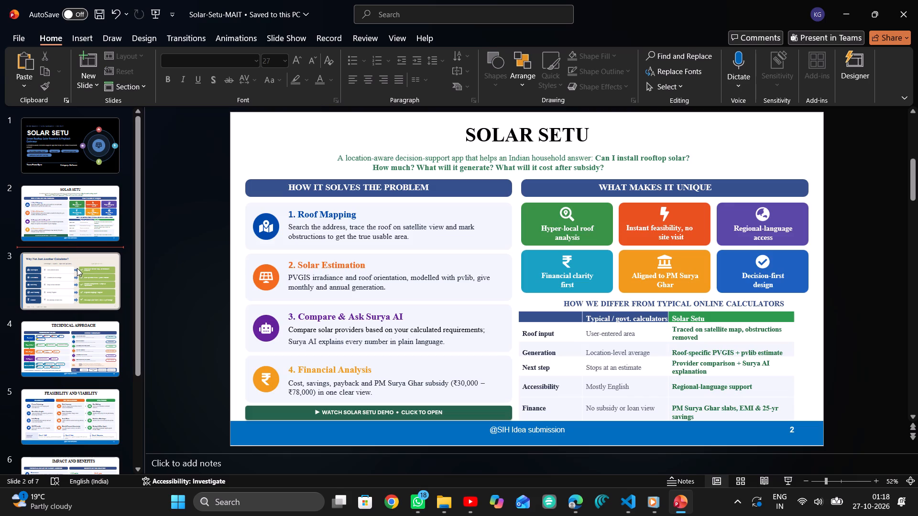
pyautogui.click(89, 175)
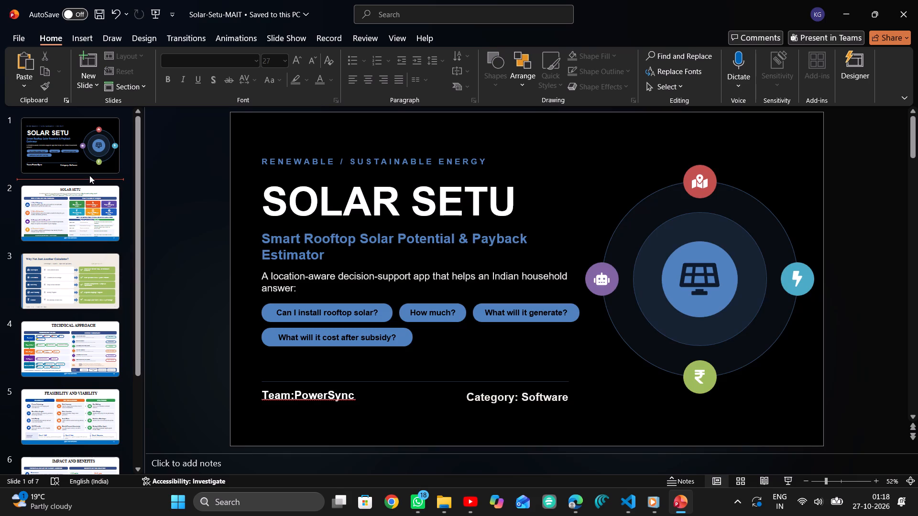
pyautogui.click(87, 203)
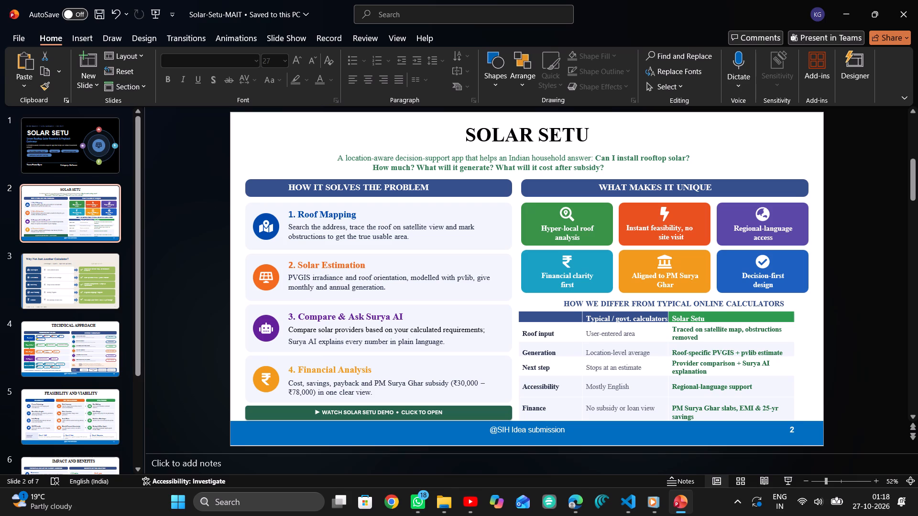
pyautogui.moveTo(339, 157); pyautogui.dragTo(439, 172)
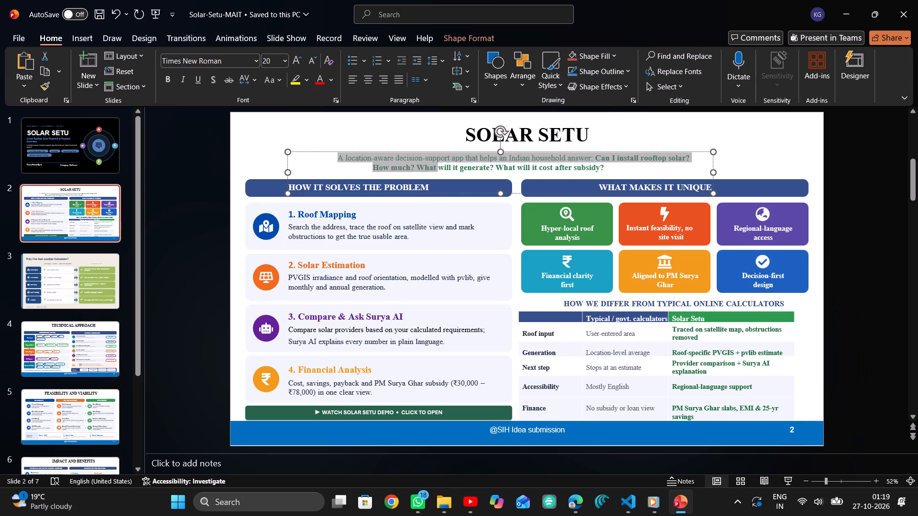
pyautogui.moveTo(439, 172); pyautogui.dragTo(594, 164)
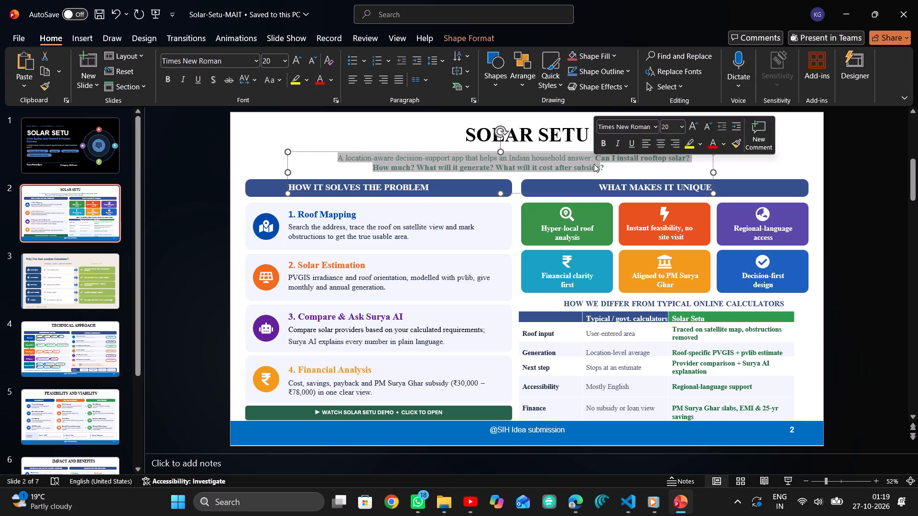
pyautogui.click(66, 142)
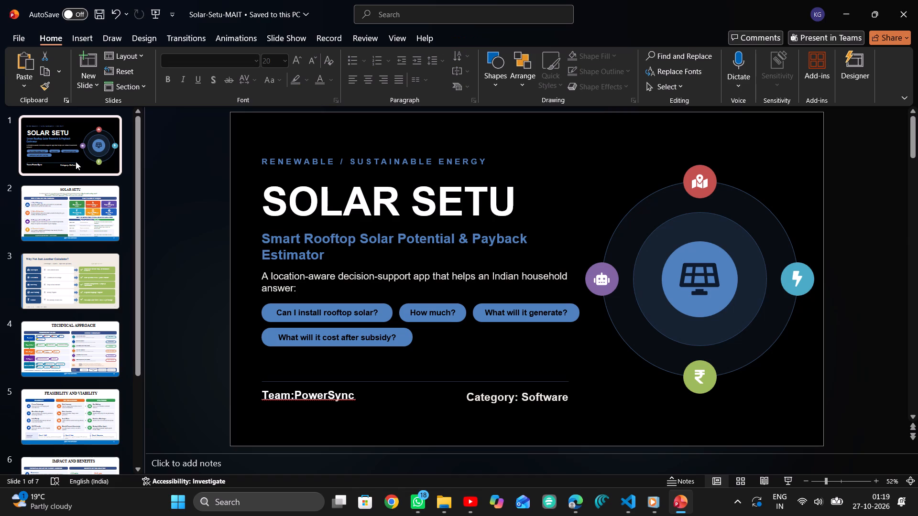
pyautogui.click(55, 228)
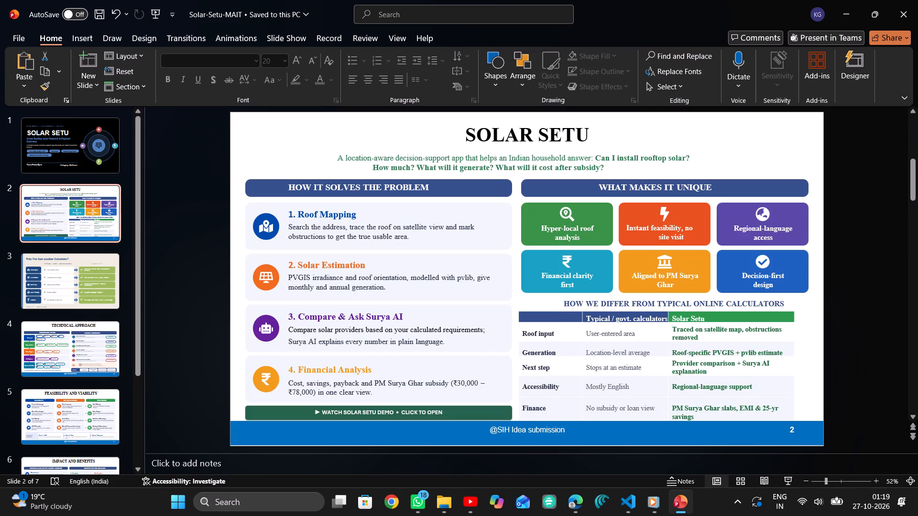
# Clear the text box holding the tagline beneath the SOLAR SETU heading on slide 2.
pyautogui.moveTo(341, 157); pyautogui.dragTo(515, 170)
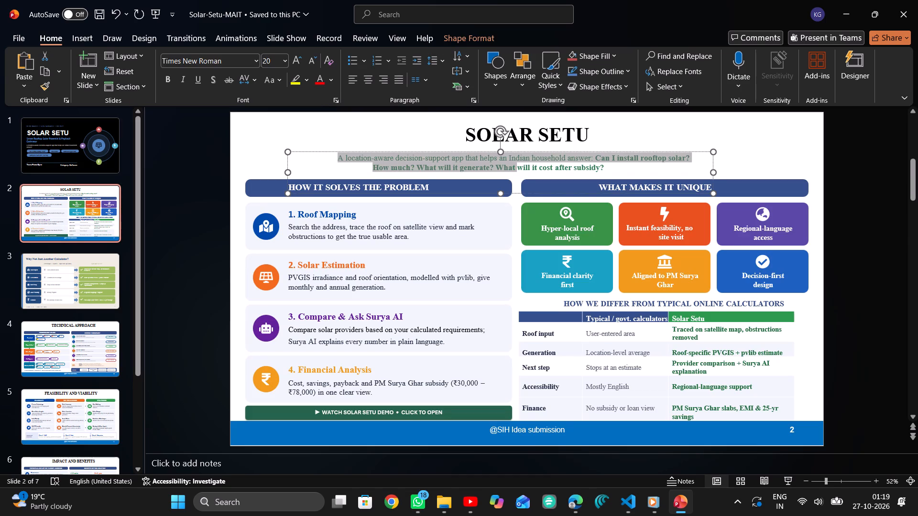
pyautogui.moveTo(515, 170); pyautogui.dragTo(623, 168)
pyautogui.press('BackSpace')
pyautogui.press('BackSpace')
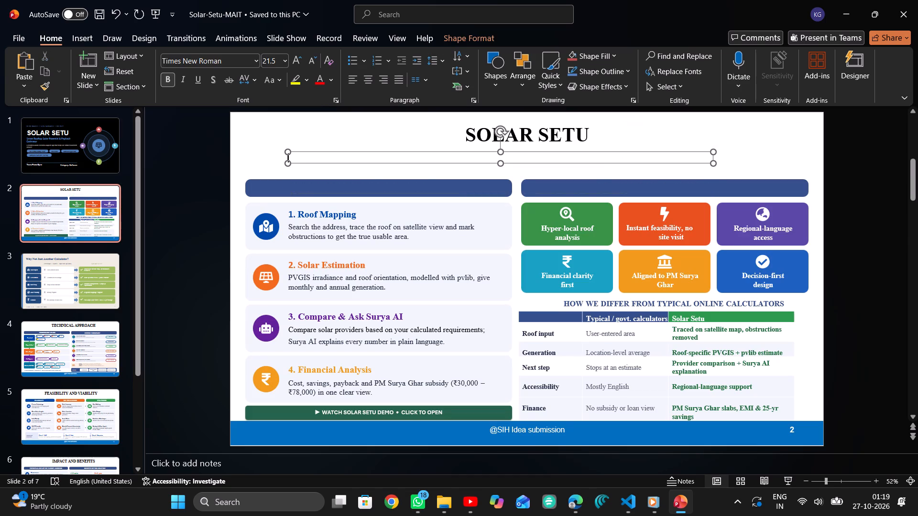
# Move the SOLAR SETU heading on slide 2 slightly lower, into the space left by the cleared tagline.
pyautogui.click(439, 135)
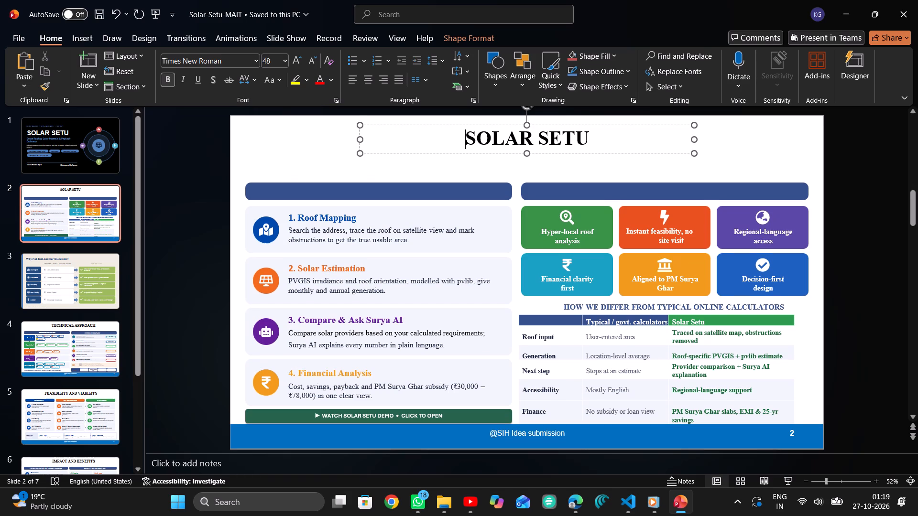
pyautogui.moveTo(526, 153); pyautogui.dragTo(527, 172)
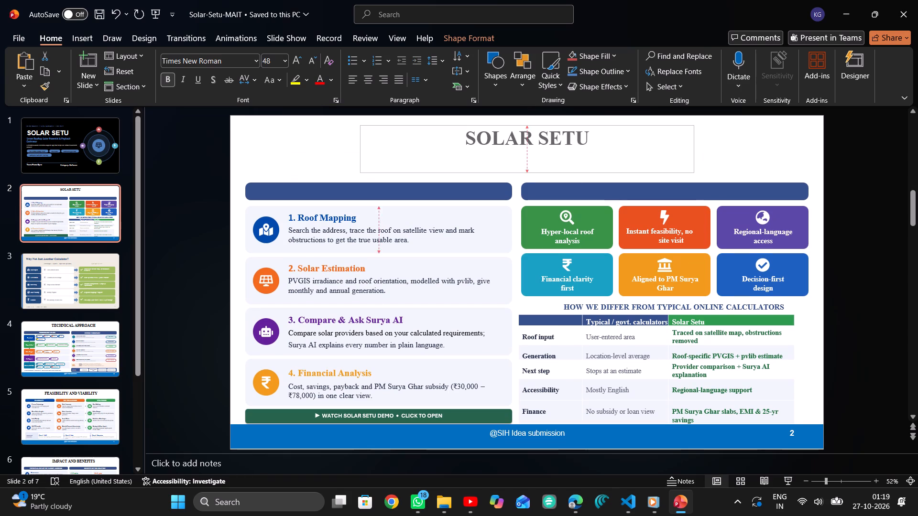
pyautogui.moveTo(527, 172); pyautogui.dragTo(527, 173)
pyautogui.moveTo(512, 129); pyautogui.dragTo(511, 129)
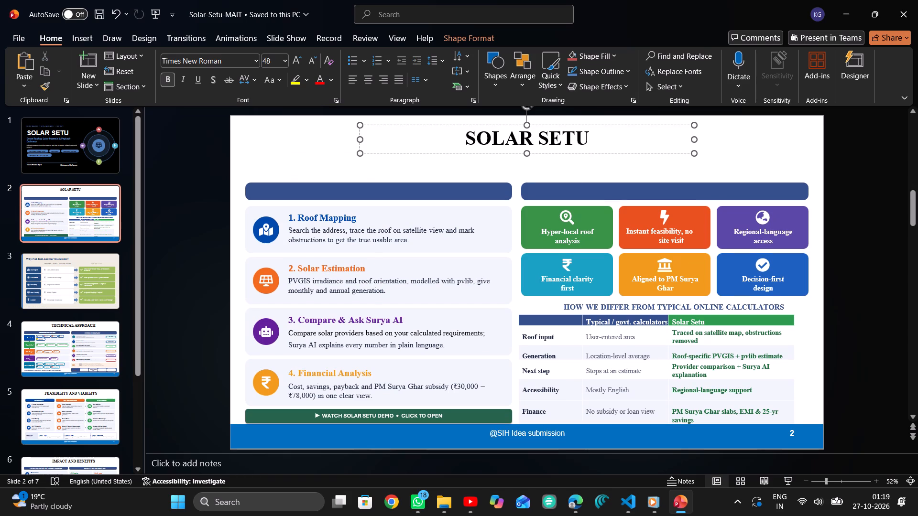
pyautogui.moveTo(511, 129); pyautogui.dragTo(489, 128)
pyautogui.moveTo(435, 123); pyautogui.dragTo(431, 138)
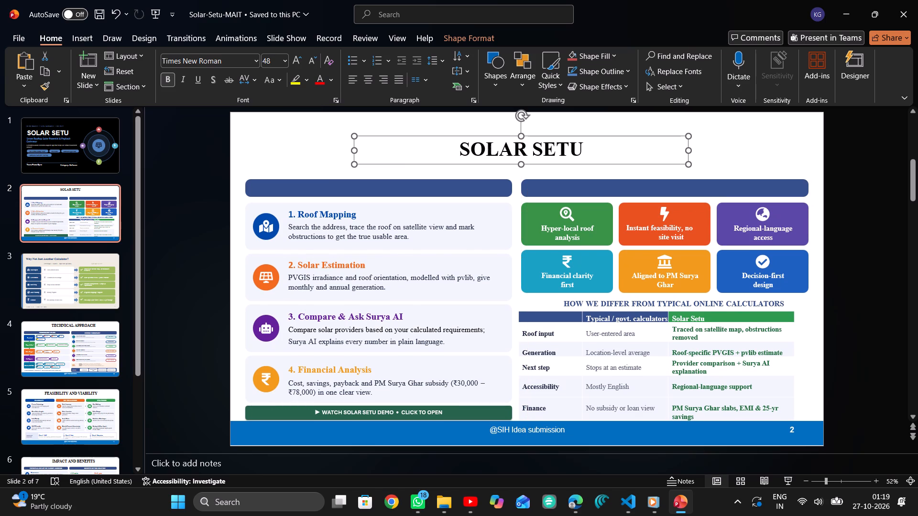
pyautogui.click(332, 150)
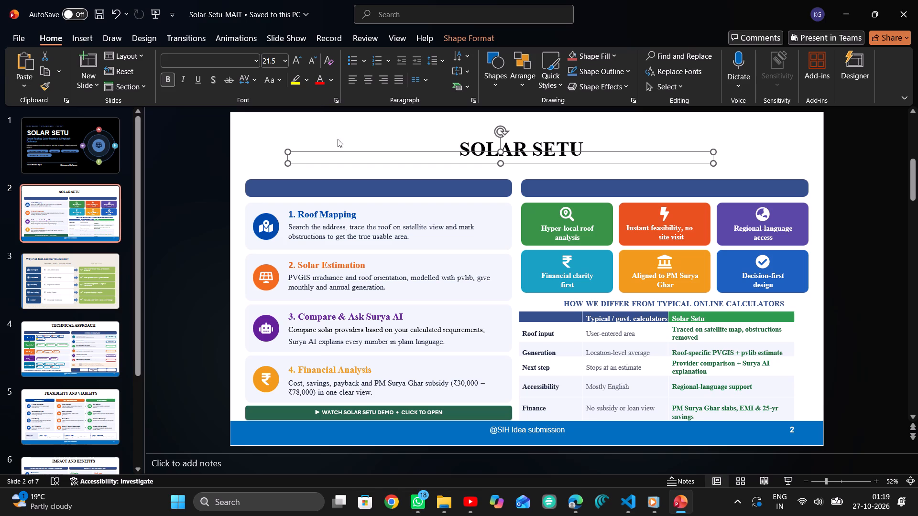
pyautogui.click(426, 129)
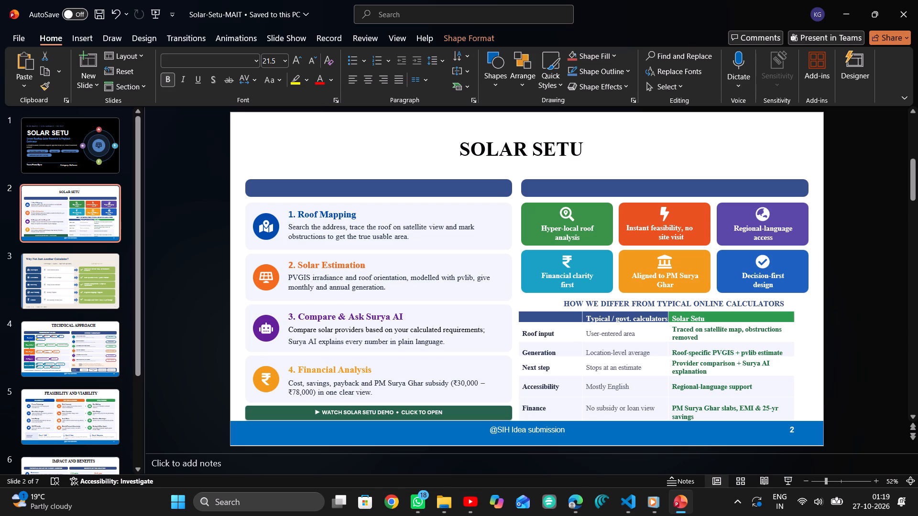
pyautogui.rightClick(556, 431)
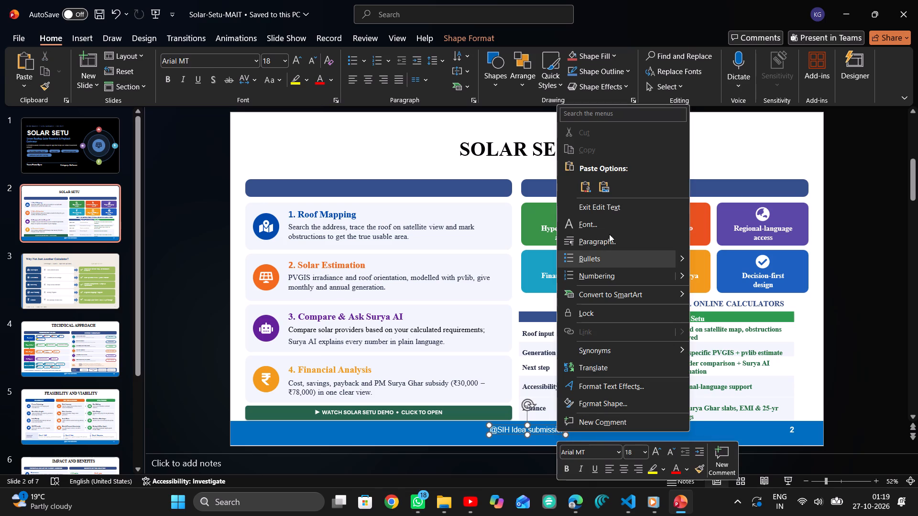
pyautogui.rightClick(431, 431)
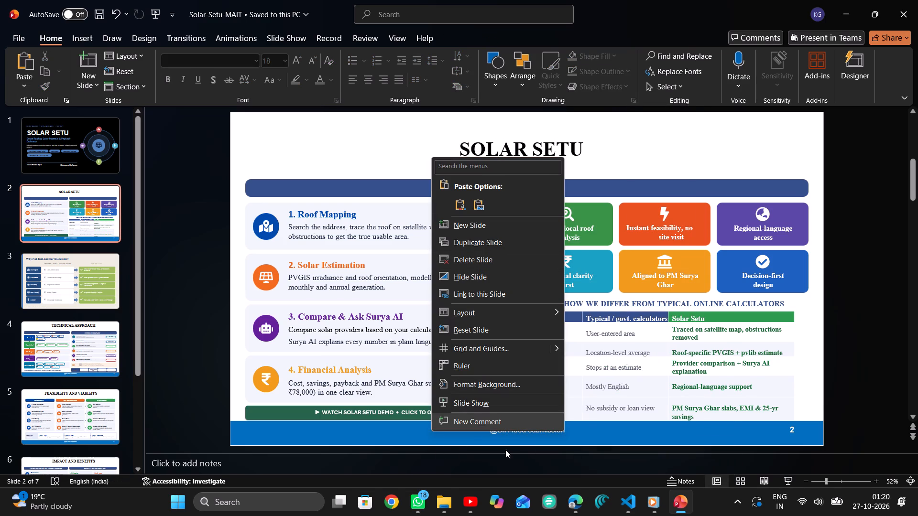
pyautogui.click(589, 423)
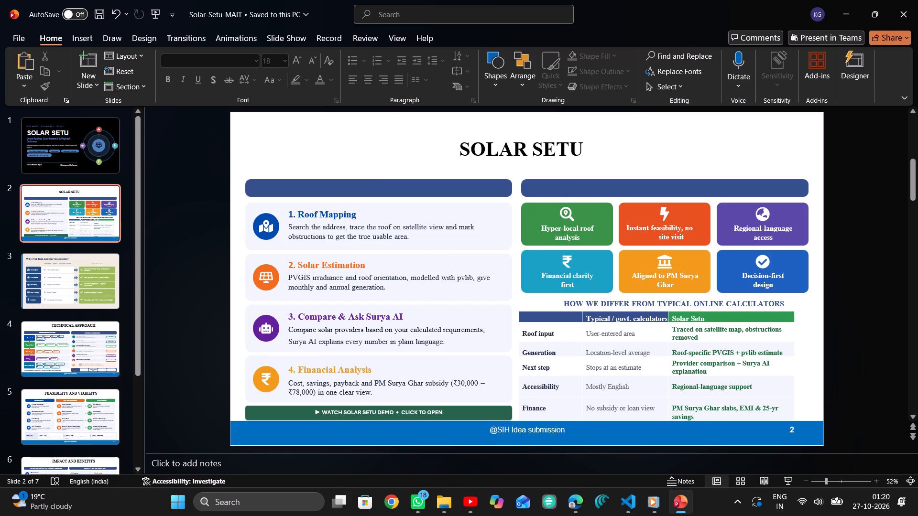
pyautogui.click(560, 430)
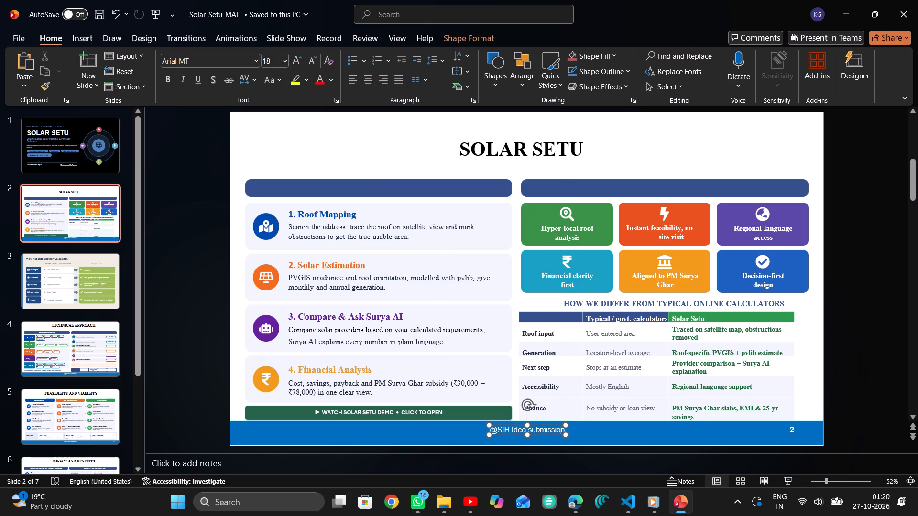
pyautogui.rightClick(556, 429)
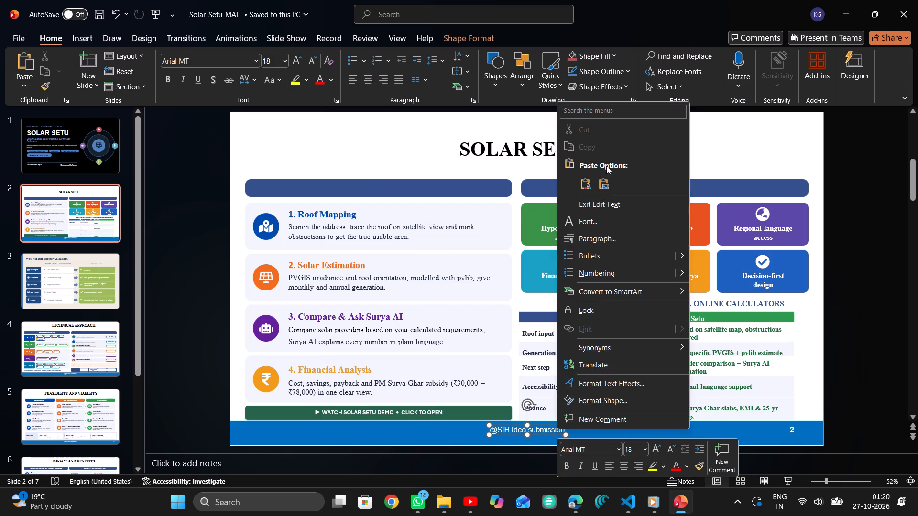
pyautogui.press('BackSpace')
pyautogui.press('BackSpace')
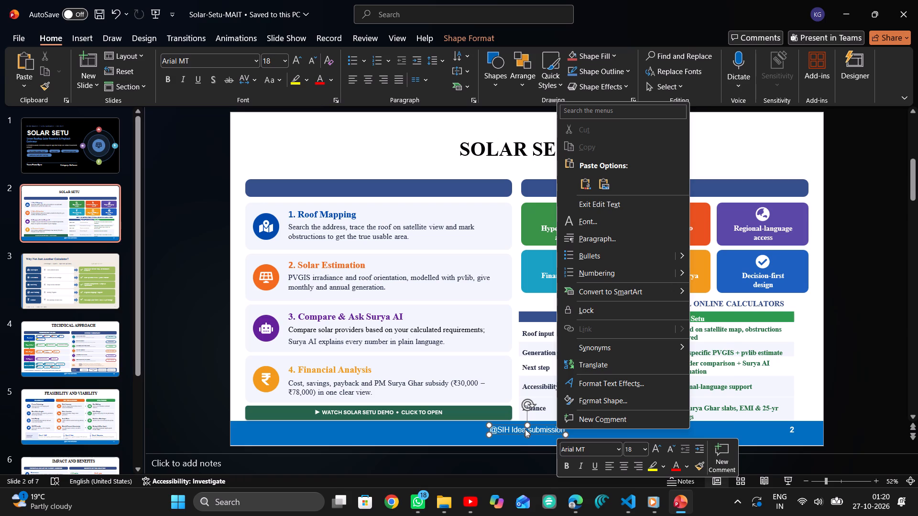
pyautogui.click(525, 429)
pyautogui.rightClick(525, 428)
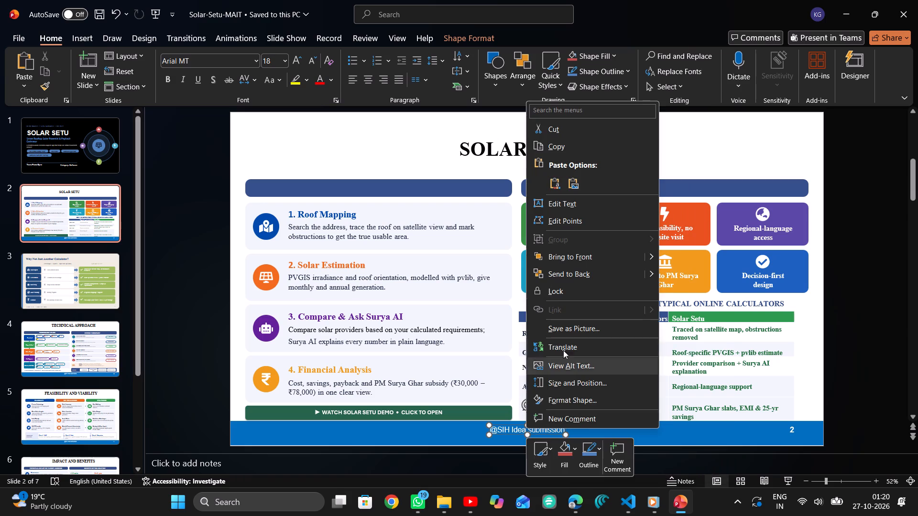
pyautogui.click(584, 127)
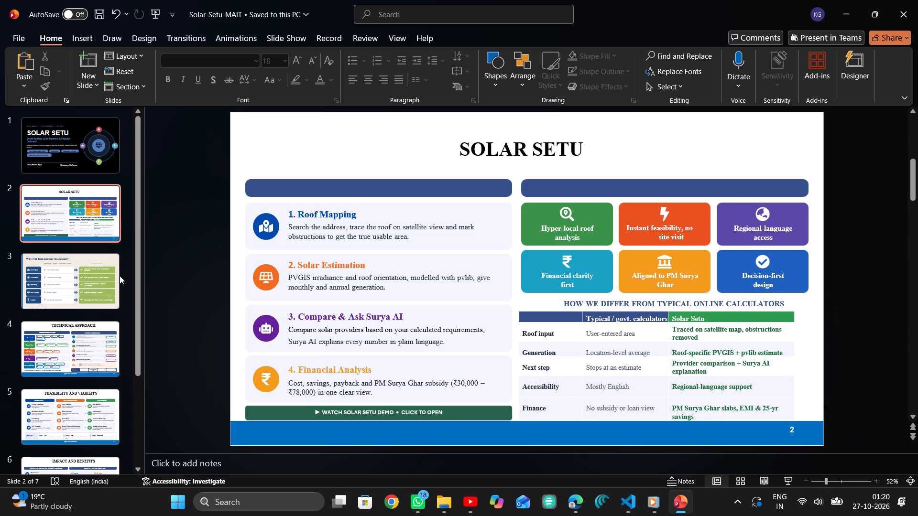
# Look through the deck's slides, comparing slide 2's footer bar with the footers on slides 3 and 5.
pyautogui.click(71, 293)
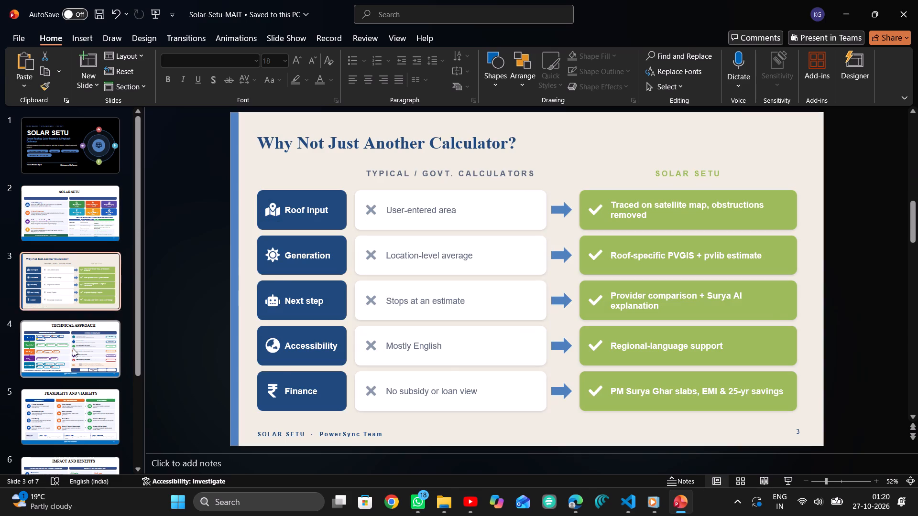
pyautogui.click(73, 348)
pyautogui.click(97, 207)
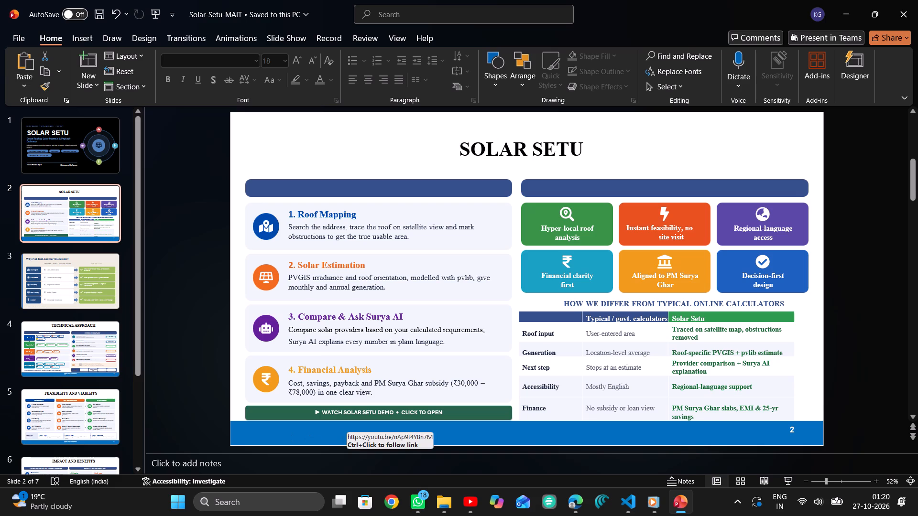
pyautogui.click(96, 283)
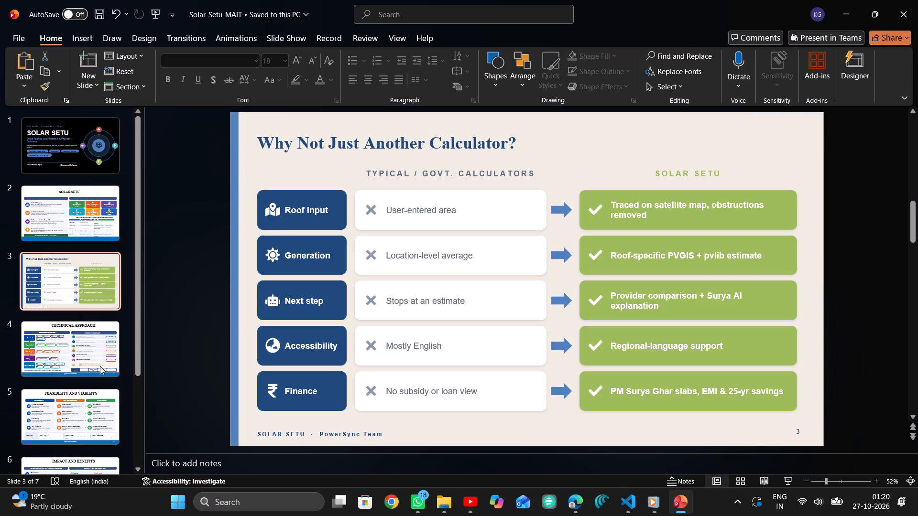
pyautogui.click(80, 409)
pyautogui.click(92, 283)
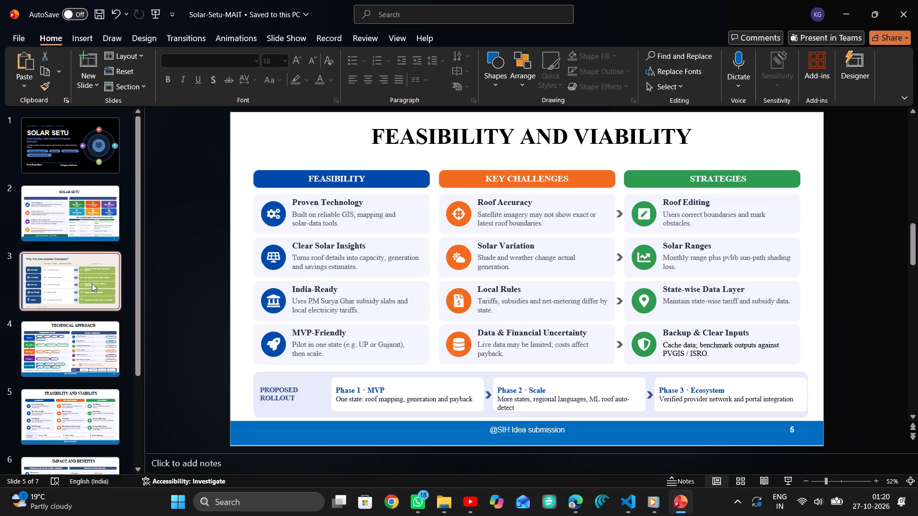
pyautogui.scroll(-1, 107, 328)
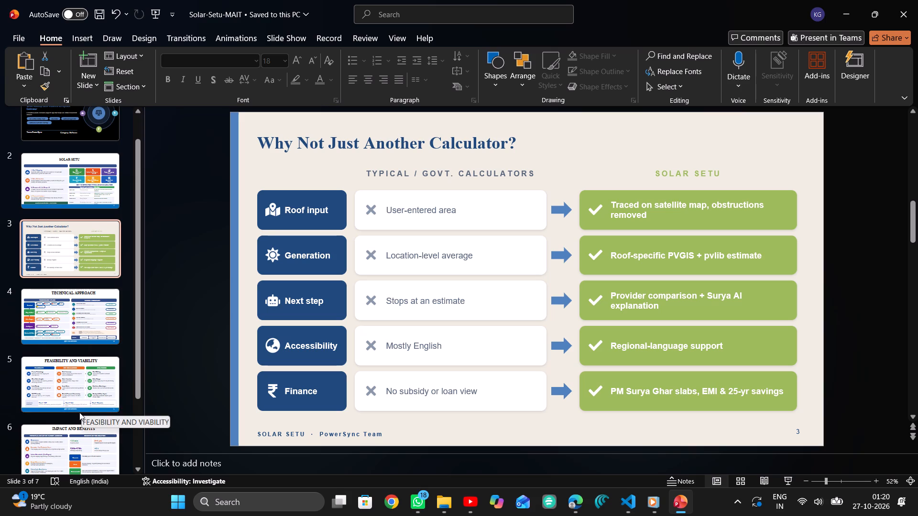
pyautogui.click(85, 396)
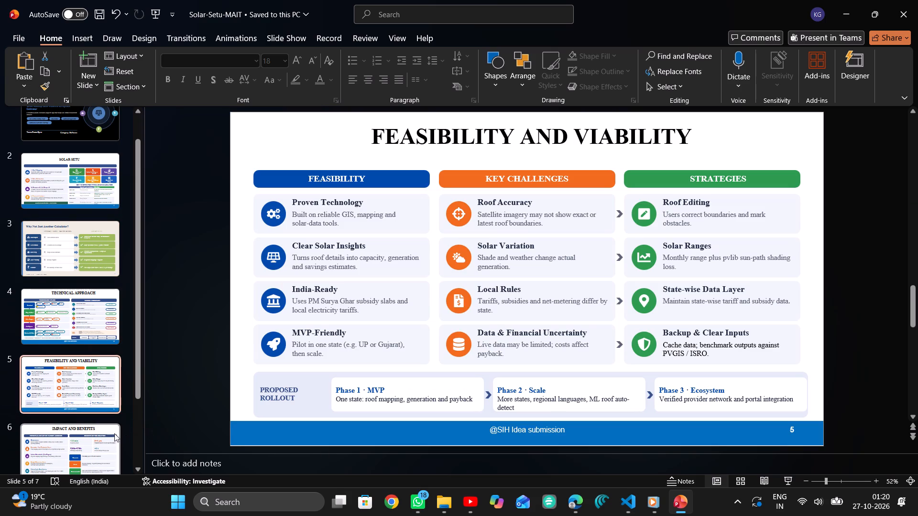
pyautogui.scroll(-2, 111, 433)
pyautogui.scroll(2, 98, 410)
pyautogui.click(99, 213)
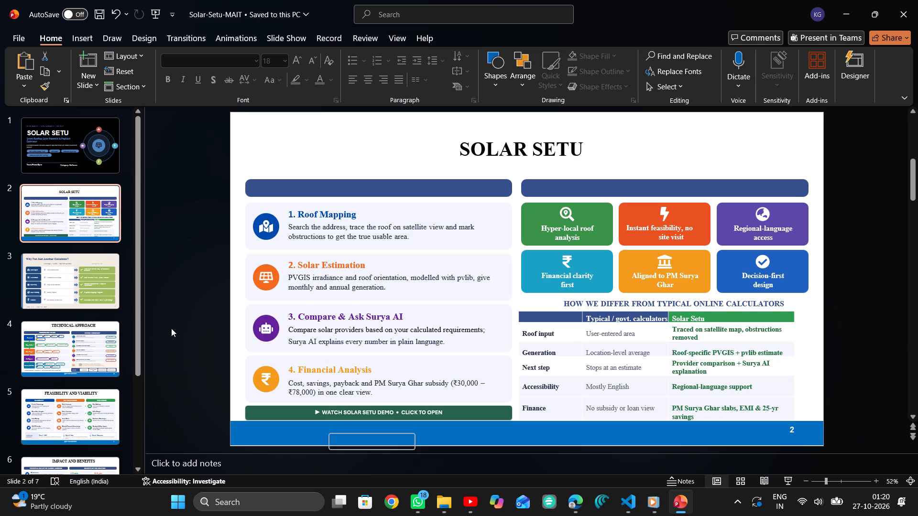
pyautogui.click(72, 283)
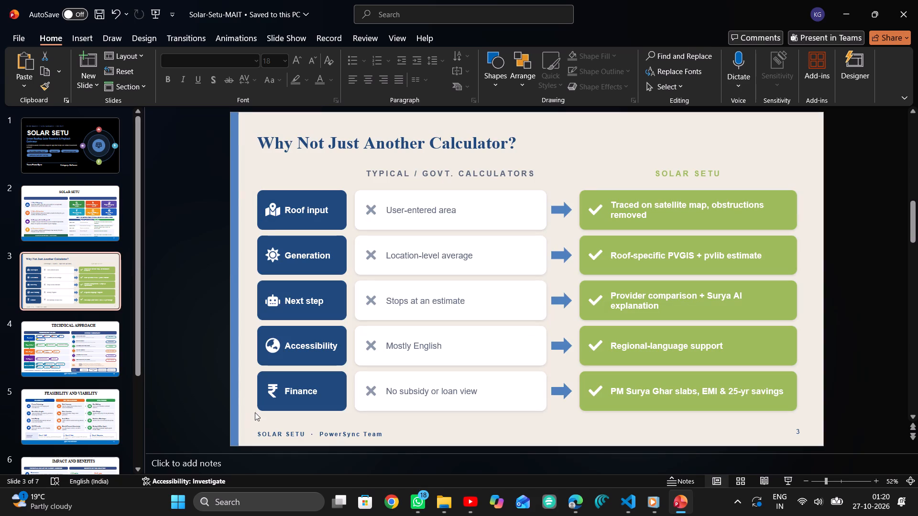
pyautogui.click(79, 213)
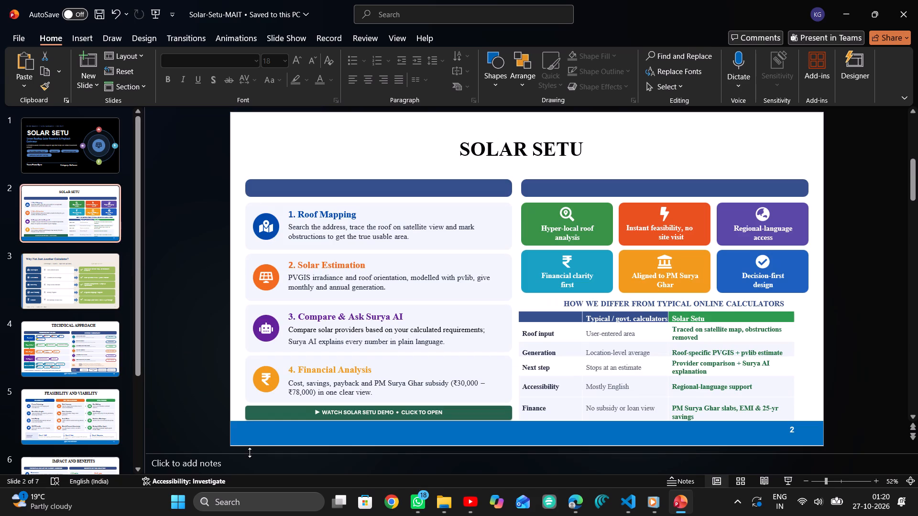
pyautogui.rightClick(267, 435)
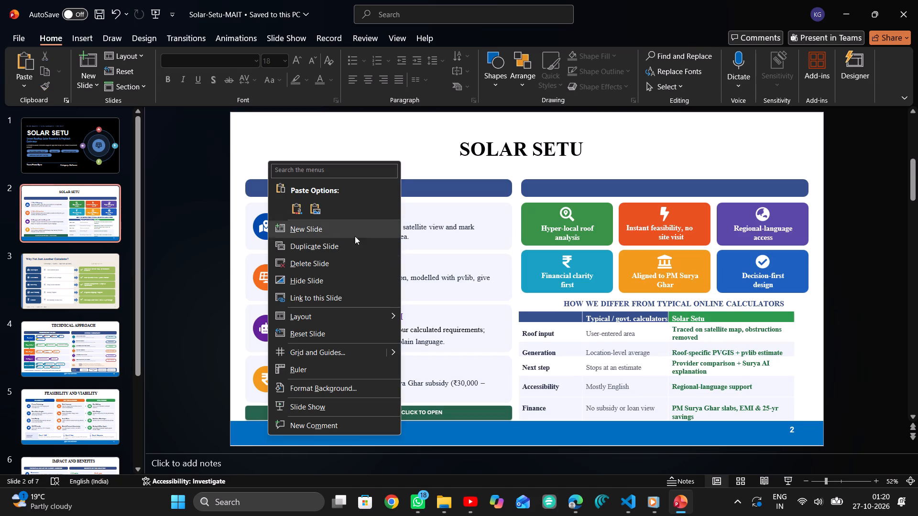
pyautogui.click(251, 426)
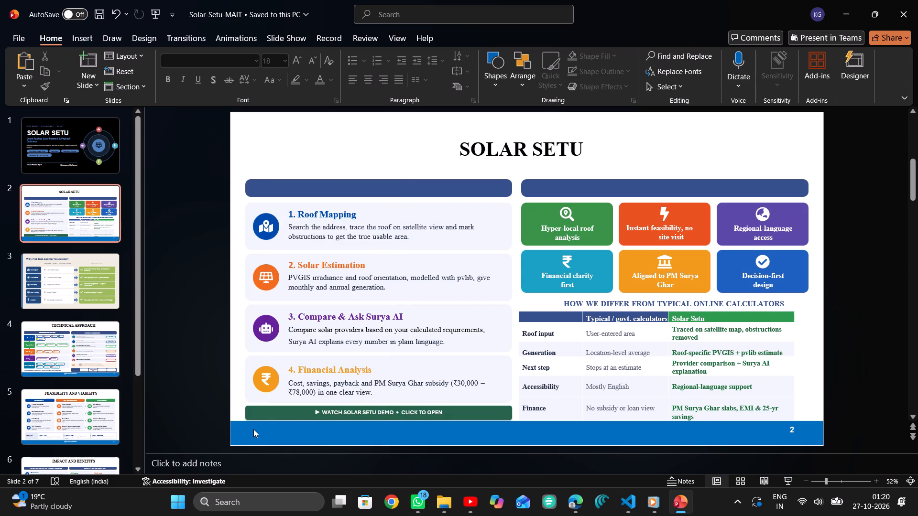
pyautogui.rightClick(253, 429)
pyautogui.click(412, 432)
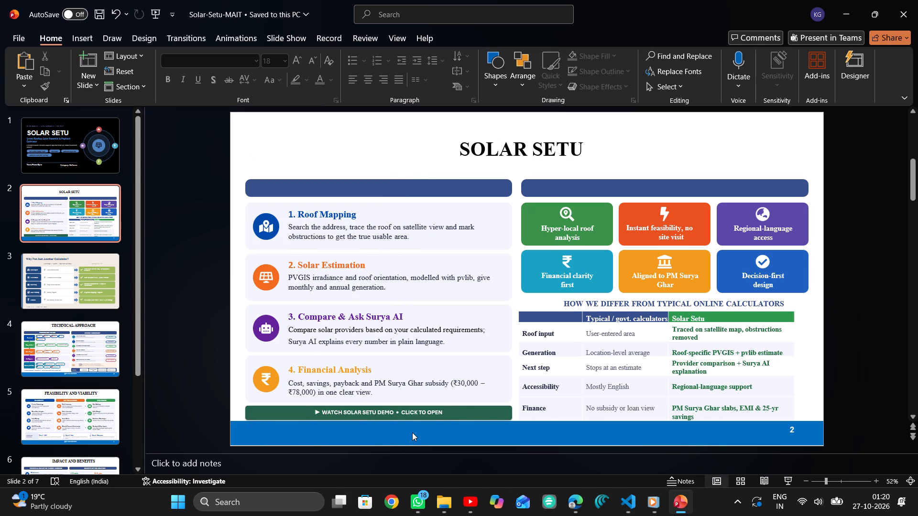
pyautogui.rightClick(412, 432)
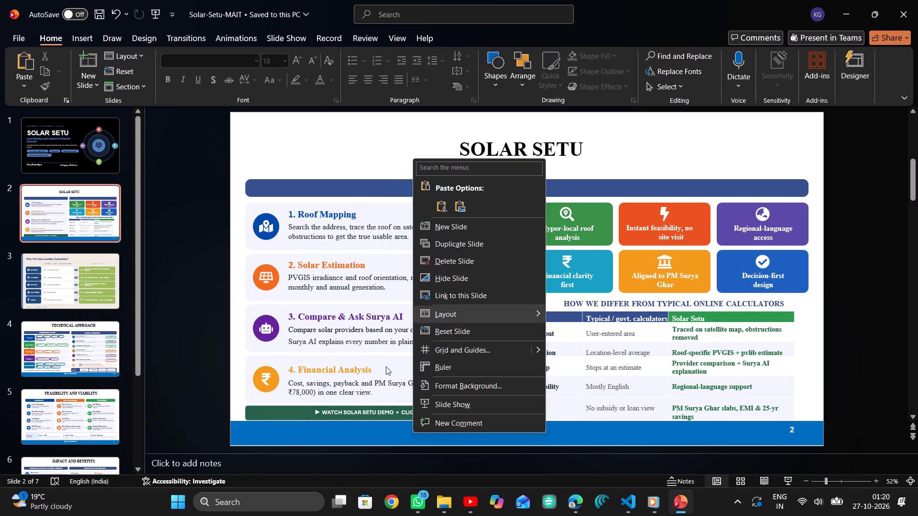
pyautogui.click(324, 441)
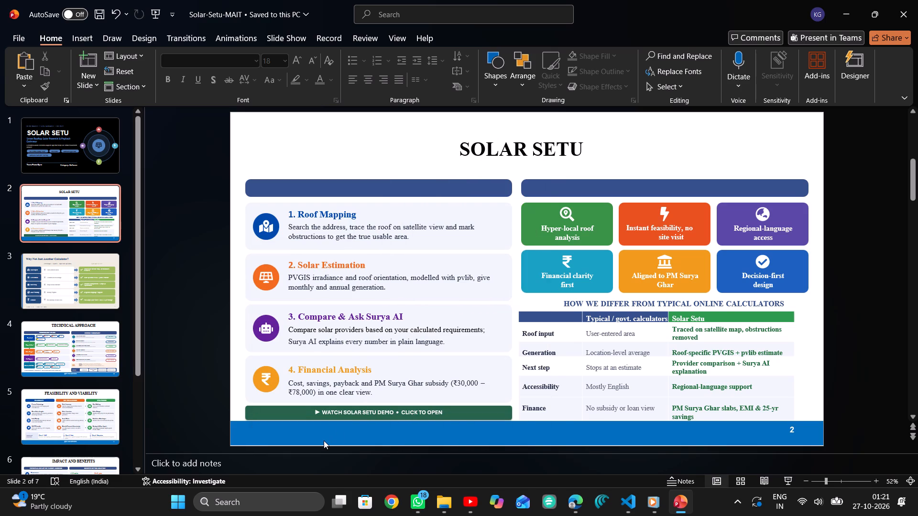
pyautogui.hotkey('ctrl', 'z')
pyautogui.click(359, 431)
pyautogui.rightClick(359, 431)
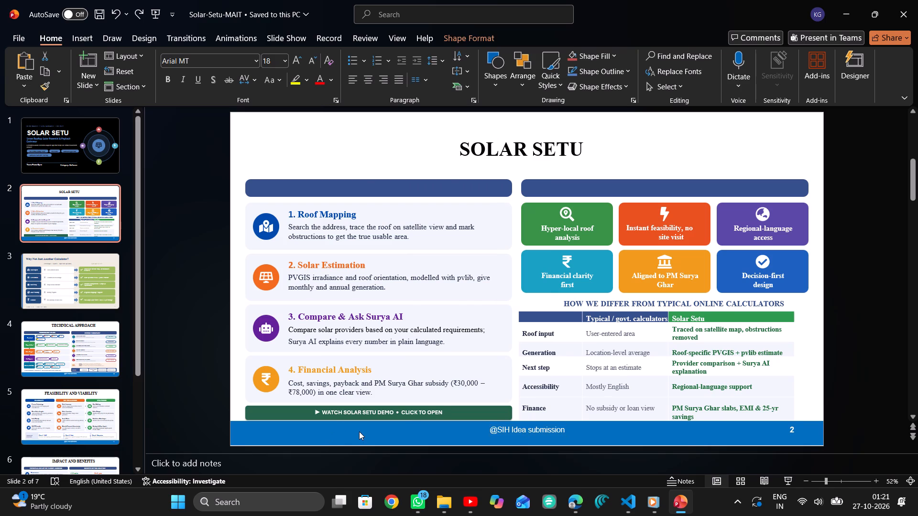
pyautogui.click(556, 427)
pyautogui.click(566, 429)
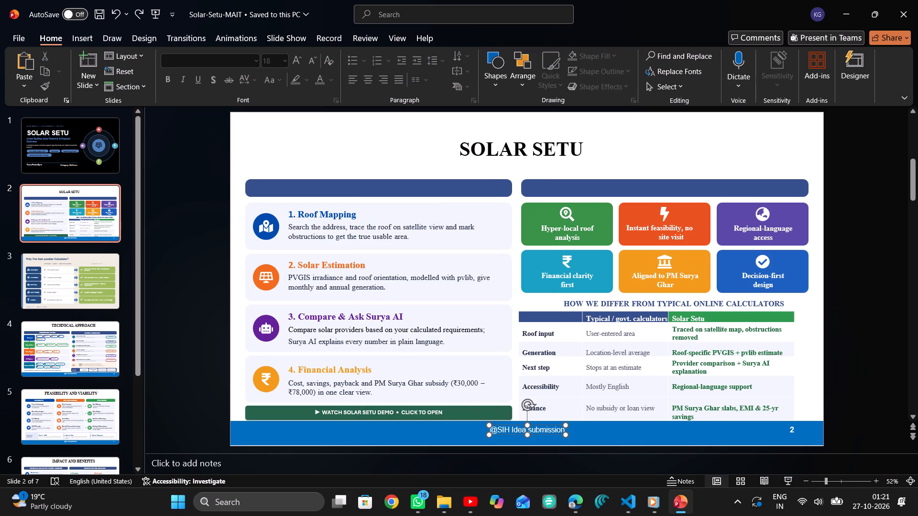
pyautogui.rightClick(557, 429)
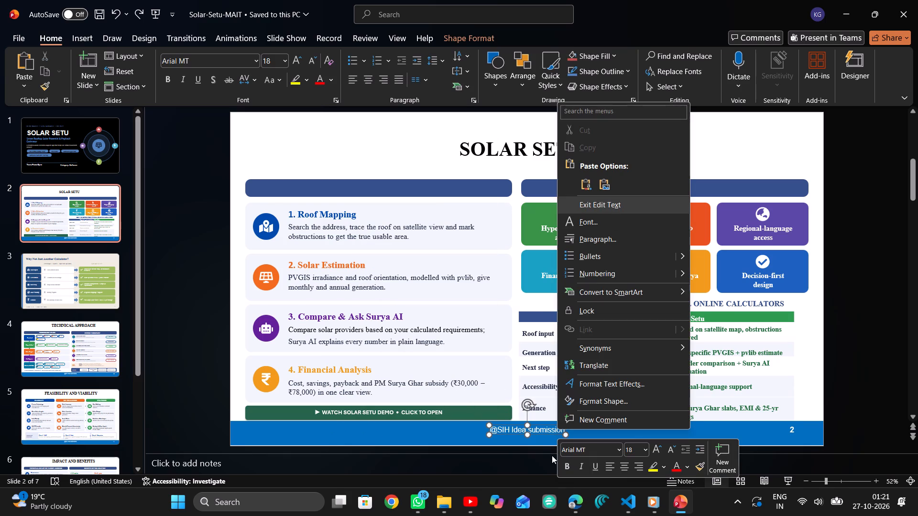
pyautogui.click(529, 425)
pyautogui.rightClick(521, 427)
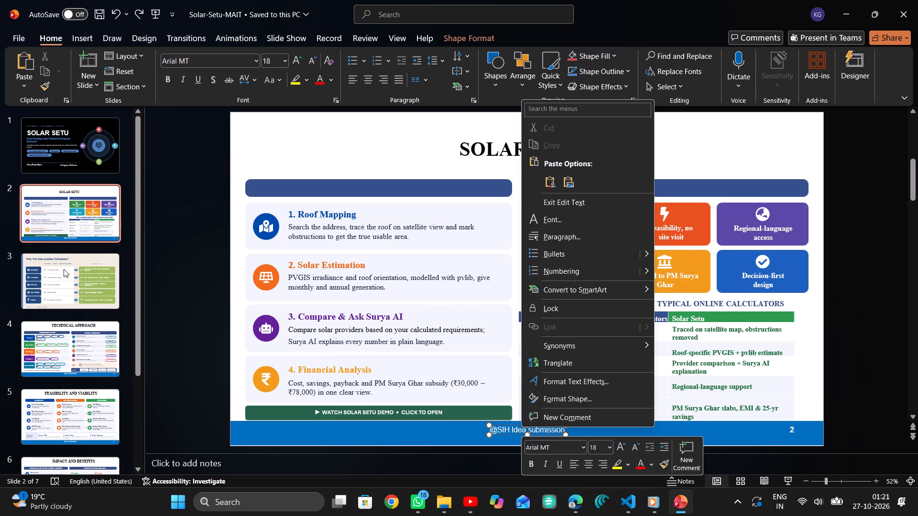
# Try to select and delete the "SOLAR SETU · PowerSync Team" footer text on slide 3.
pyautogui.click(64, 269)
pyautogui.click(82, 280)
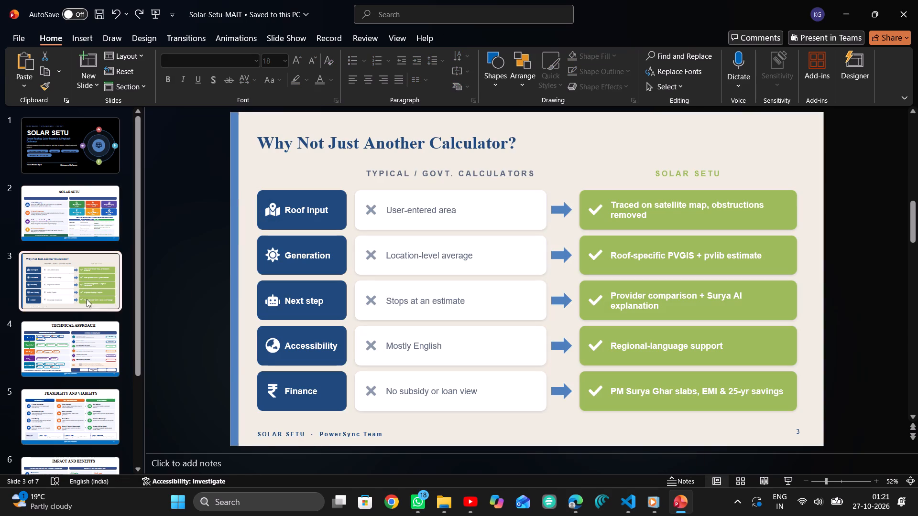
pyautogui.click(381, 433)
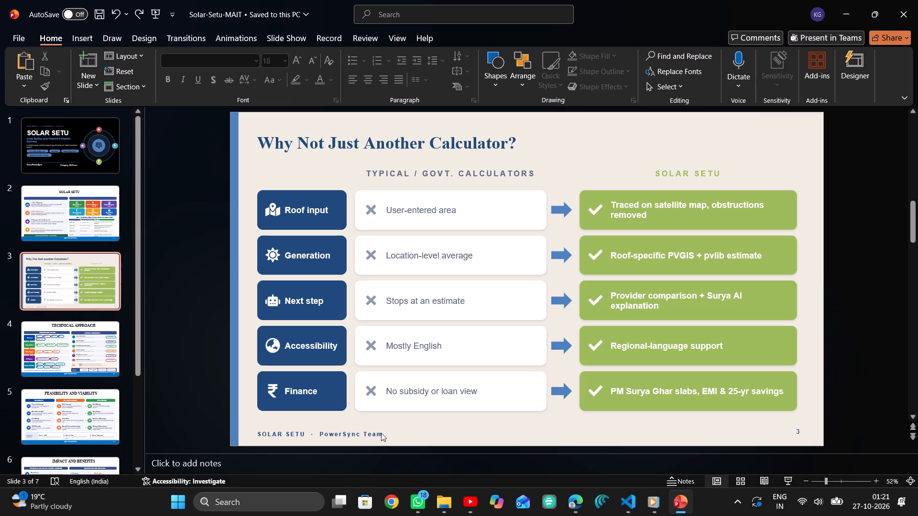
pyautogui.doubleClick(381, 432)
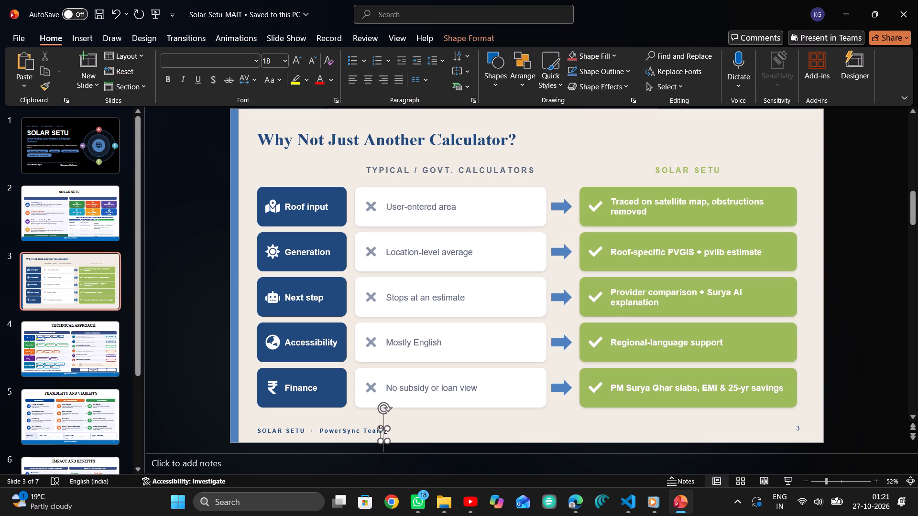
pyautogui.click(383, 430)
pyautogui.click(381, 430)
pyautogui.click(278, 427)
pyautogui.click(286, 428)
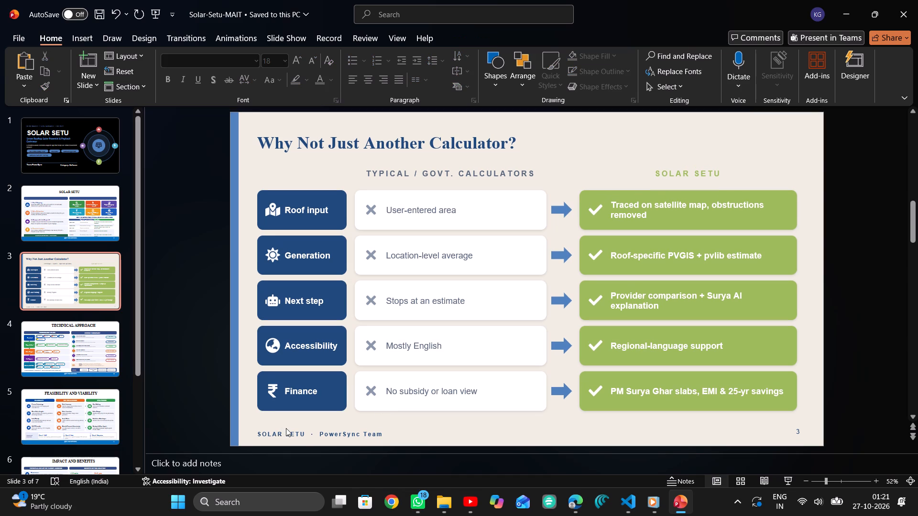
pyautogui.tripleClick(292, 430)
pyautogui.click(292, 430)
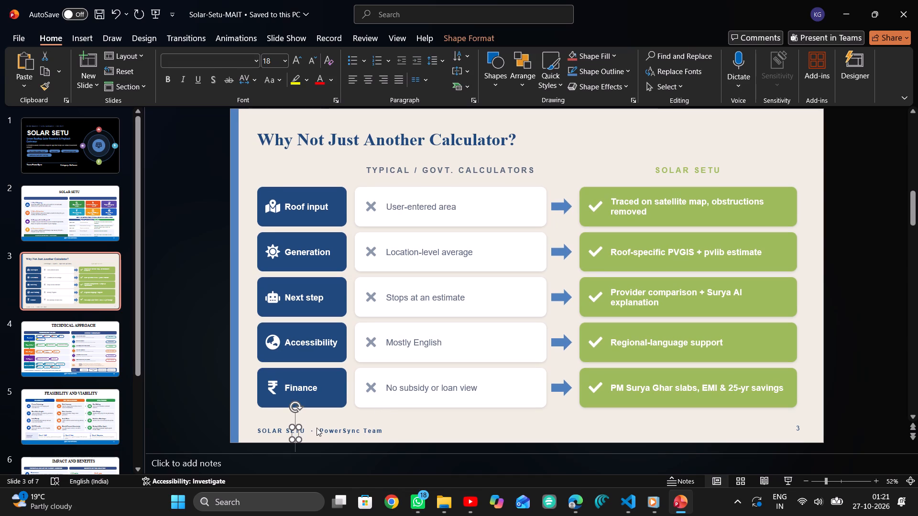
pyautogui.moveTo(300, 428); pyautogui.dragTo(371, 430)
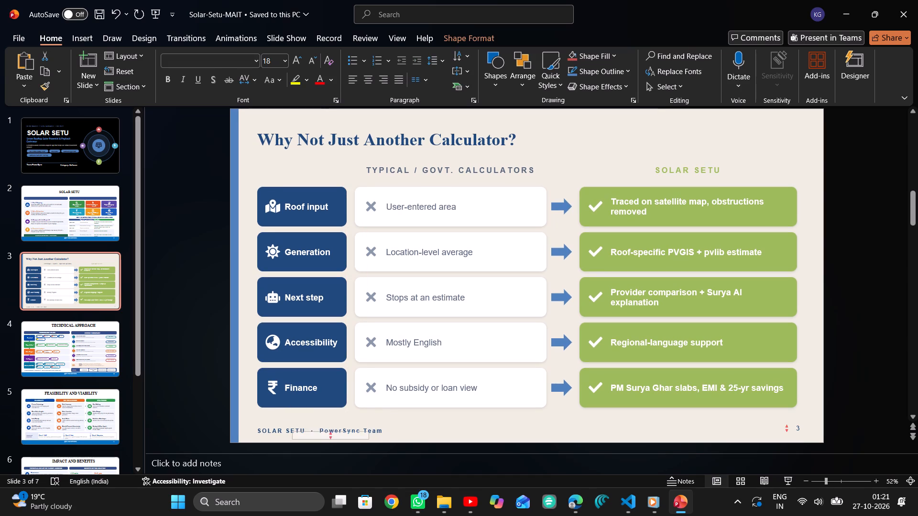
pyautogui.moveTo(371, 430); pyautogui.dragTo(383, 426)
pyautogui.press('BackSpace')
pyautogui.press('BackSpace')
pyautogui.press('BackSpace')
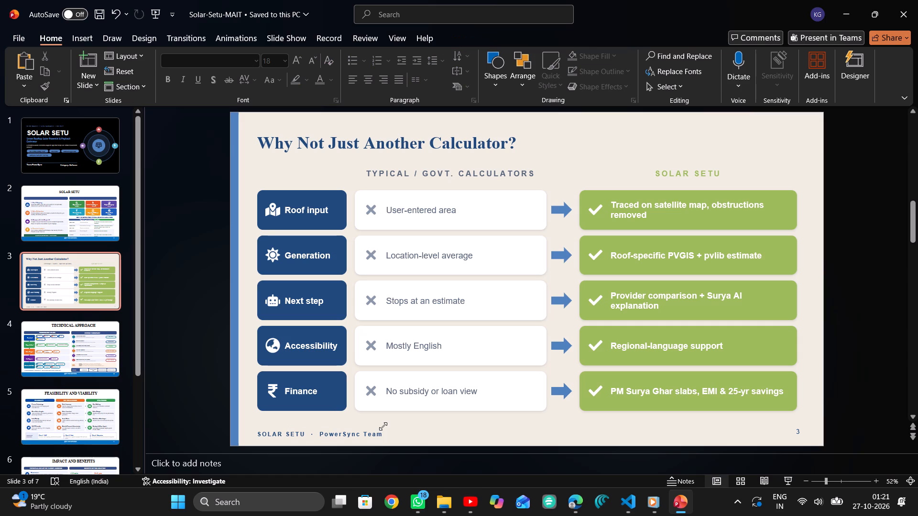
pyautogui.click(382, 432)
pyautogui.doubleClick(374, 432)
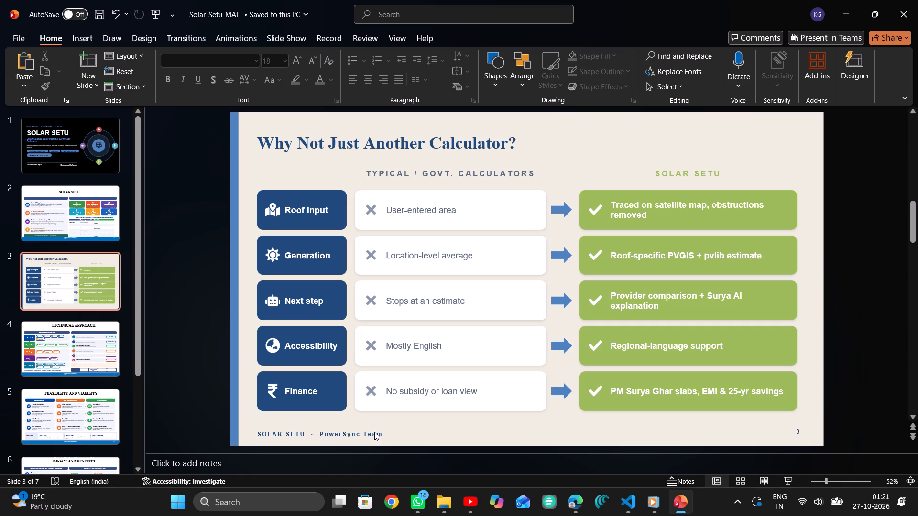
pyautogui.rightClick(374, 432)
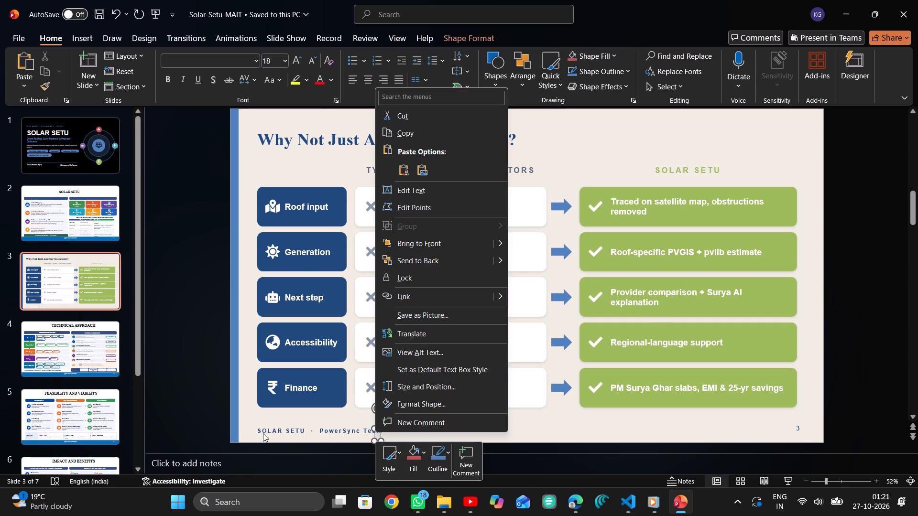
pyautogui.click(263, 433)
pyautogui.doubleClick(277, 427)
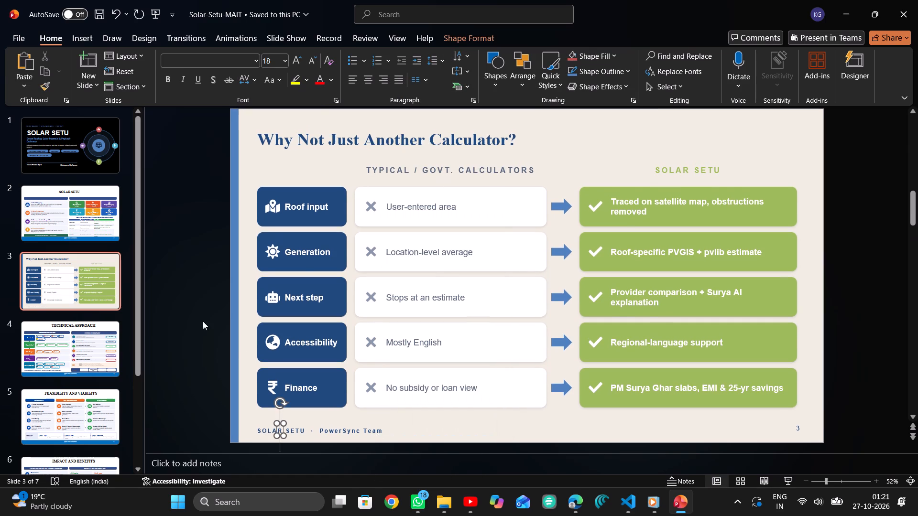
pyautogui.click(94, 214)
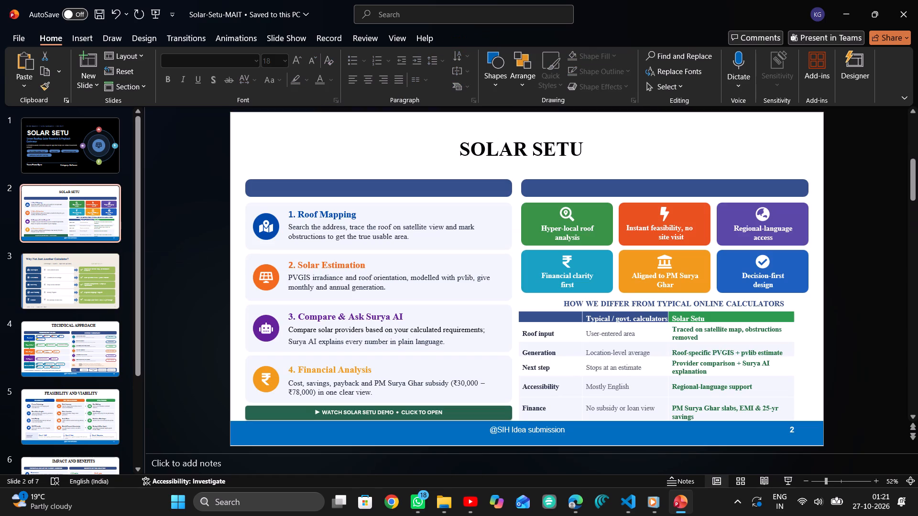
pyautogui.click(542, 429)
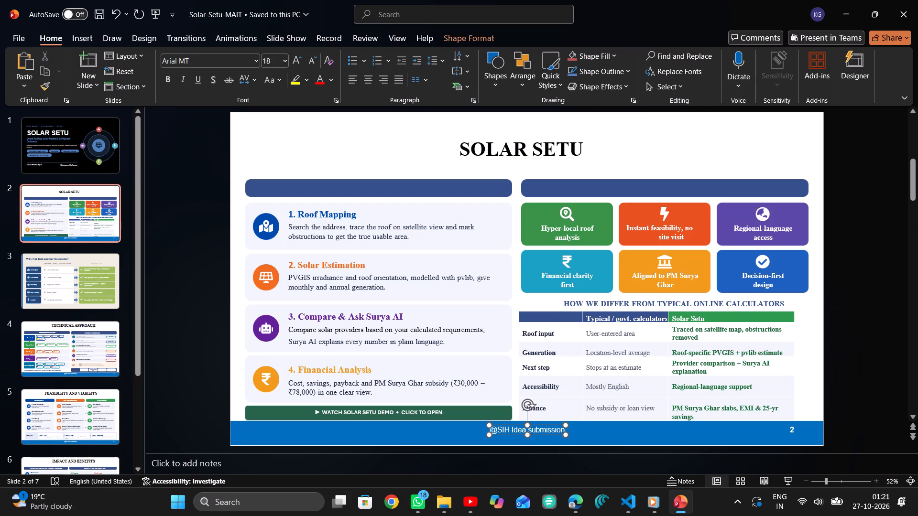
pyautogui.press('Delete')
pyautogui.press('Delete')
pyautogui.press('Delete')
pyautogui.press('Delete')
pyautogui.press('Delete')
pyautogui.press('Delete')
pyautogui.press('Delete')
pyautogui.press('Delete')
pyautogui.press('Delete')
pyautogui.press('Delete')
pyautogui.press('Delete')
pyautogui.press('Delete')
pyautogui.press('Delete')
pyautogui.press('BackSpace')
pyautogui.press('BackSpace')
pyautogui.press('BackSpace')
pyautogui.press('BackSpace')
pyautogui.press('BackSpace')
pyautogui.press('BackSpace')
pyautogui.press('BackSpace')
pyautogui.press('BackSpace')
pyautogui.press('BackSpace')
pyautogui.press('BackSpace')
pyautogui.press('BackSpace')
pyautogui.press('BackSpace')
pyautogui.press('BackSpace')
pyautogui.press('BackSpace')
pyautogui.press('BackSpace')
pyautogui.press('BackSpace')
pyautogui.press('BackSpace')
pyautogui.press('BackSpace')
pyautogui.press('BackSpace')
pyautogui.press('BackSpace')
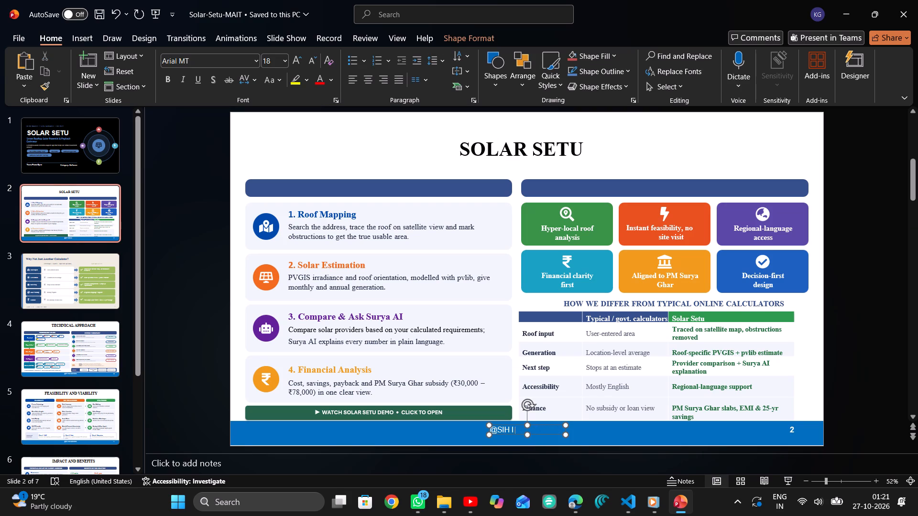
pyautogui.press('Return')
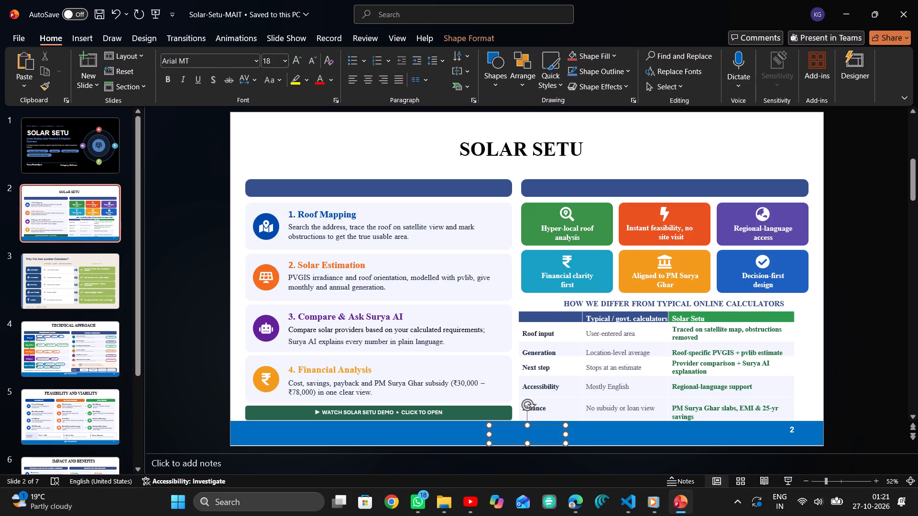
pyautogui.click(407, 163)
pyautogui.click(204, 167)
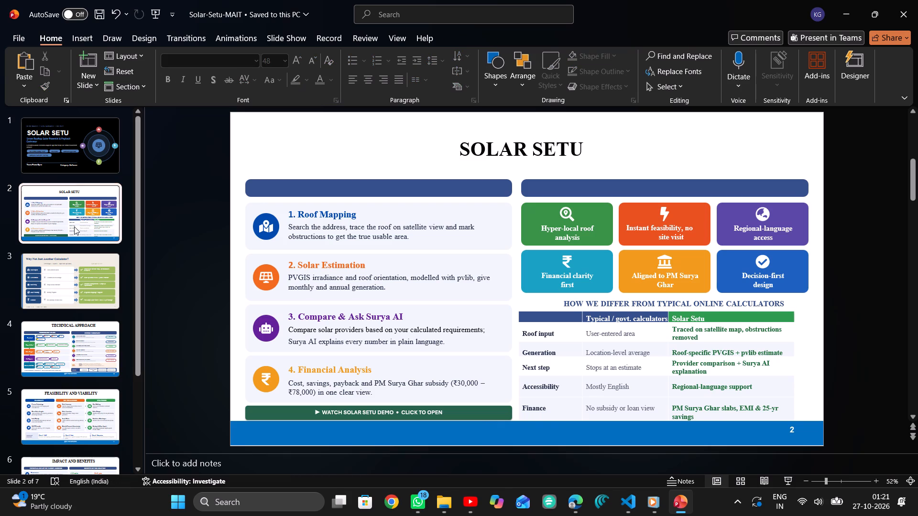
pyautogui.click(71, 276)
pyautogui.click(66, 344)
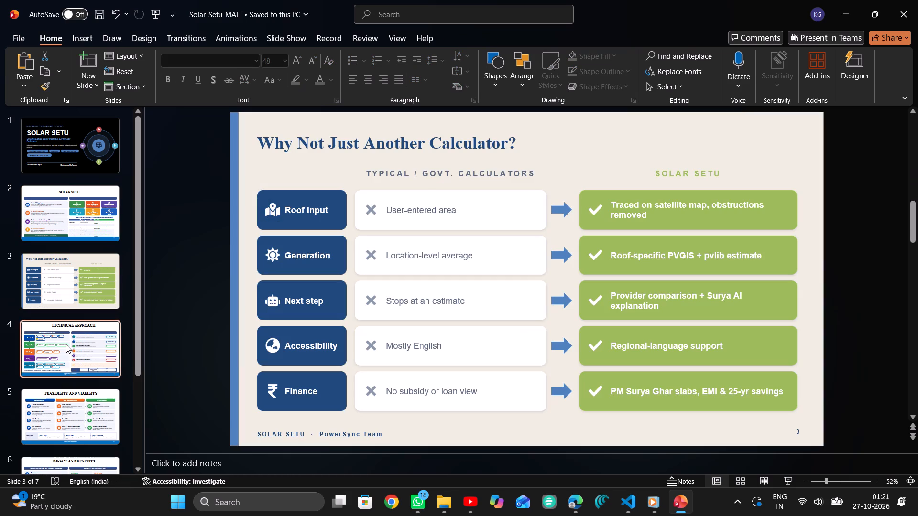
pyautogui.scroll(-1, 66, 344)
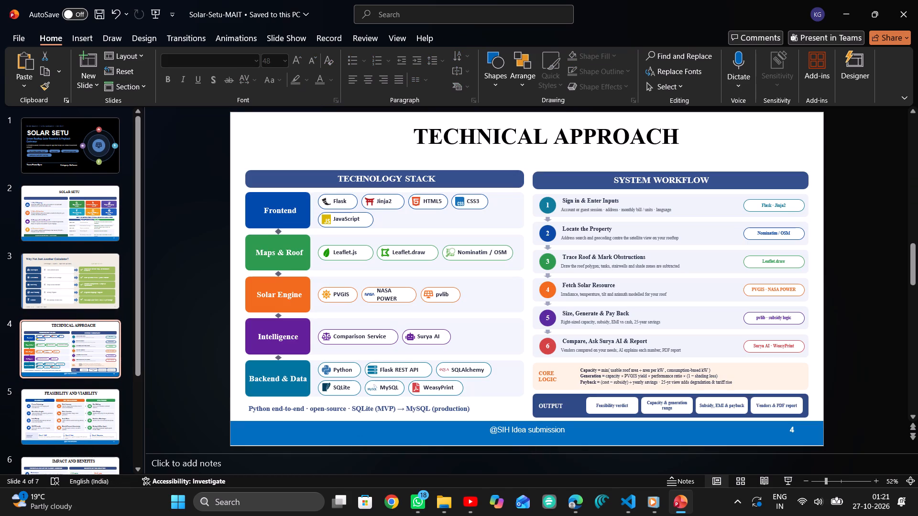
pyautogui.click(523, 427)
pyautogui.rightClick(523, 427)
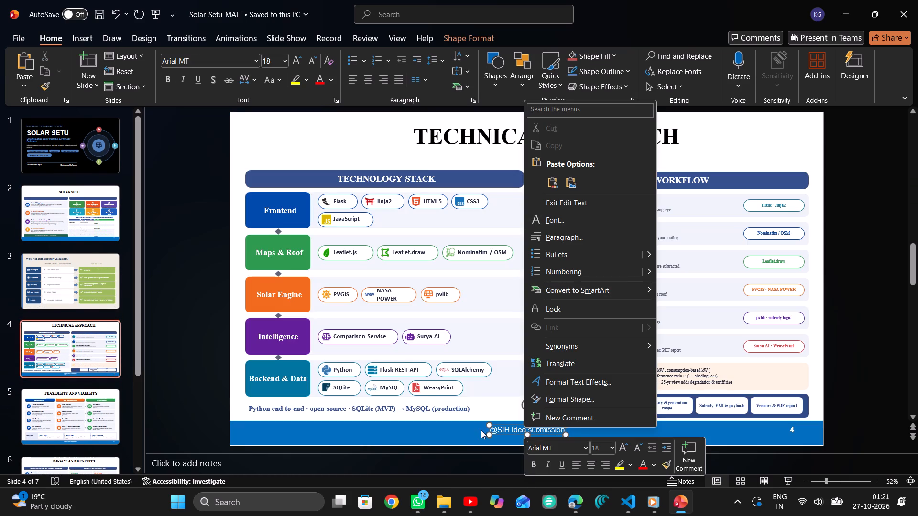
pyautogui.press('Delete')
pyautogui.press('Delete')
pyautogui.press('BackSpace')
pyautogui.press('BackSpace')
pyautogui.press('BackSpace')
pyautogui.click(519, 425)
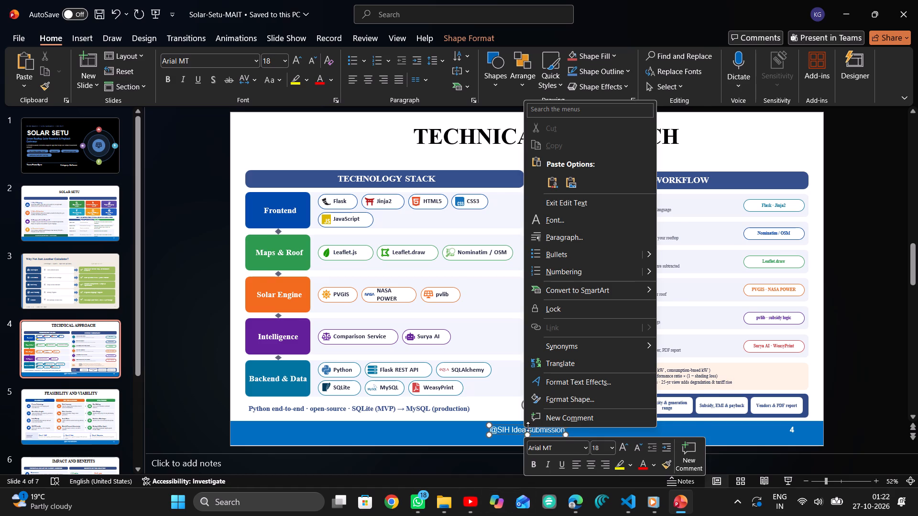
pyautogui.click(529, 427)
pyautogui.click(535, 431)
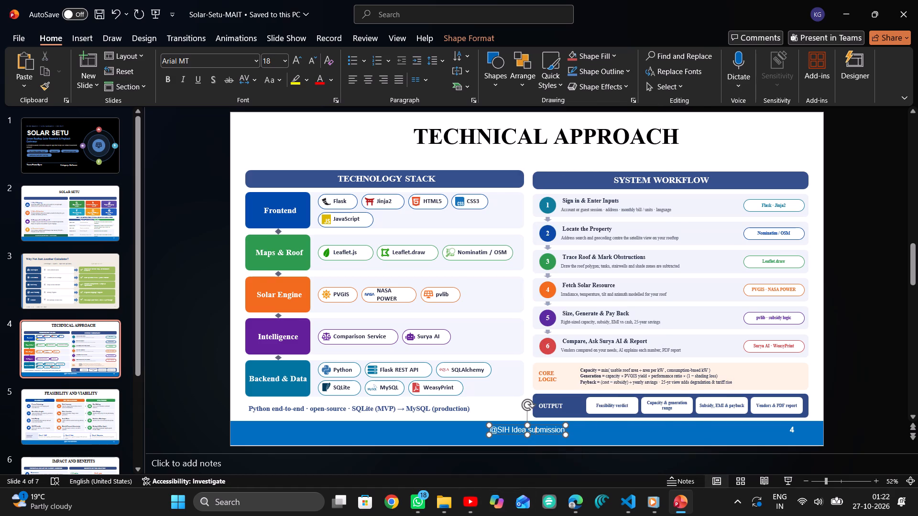
pyautogui.press('BackSpace')
pyautogui.press('BackSpace')
pyautogui.press('BackSpace')
pyautogui.press('BackSpace')
pyautogui.press('BackSpace')
pyautogui.press('BackSpace')
pyautogui.press('BackSpace')
pyautogui.press('BackSpace')
pyautogui.press('BackSpace')
pyautogui.press('BackSpace')
pyautogui.press('BackSpace')
pyautogui.press('BackSpace')
pyautogui.press('BackSpace')
pyautogui.press('BackSpace')
pyautogui.press('BackSpace')
pyautogui.press('BackSpace')
pyautogui.press('BackSpace')
pyautogui.press('BackSpace')
pyautogui.press('BackSpace')
pyautogui.press('BackSpace')
pyautogui.press('BackSpace')
pyautogui.press('BackSpace')
pyautogui.press('Delete')
pyautogui.press('Delete')
pyautogui.press('Delete')
pyautogui.press('Delete')
pyautogui.press('Delete')
pyautogui.press('Delete')
pyautogui.press('Delete')
pyautogui.press('Delete')
pyautogui.press('Delete')
pyautogui.press('Delete')
pyautogui.press('Delete')
pyautogui.press('Delete')
pyautogui.press('Delete')
pyautogui.press('Delete')
pyautogui.press('Delete')
pyautogui.press('Delete')
pyautogui.press('Delete')
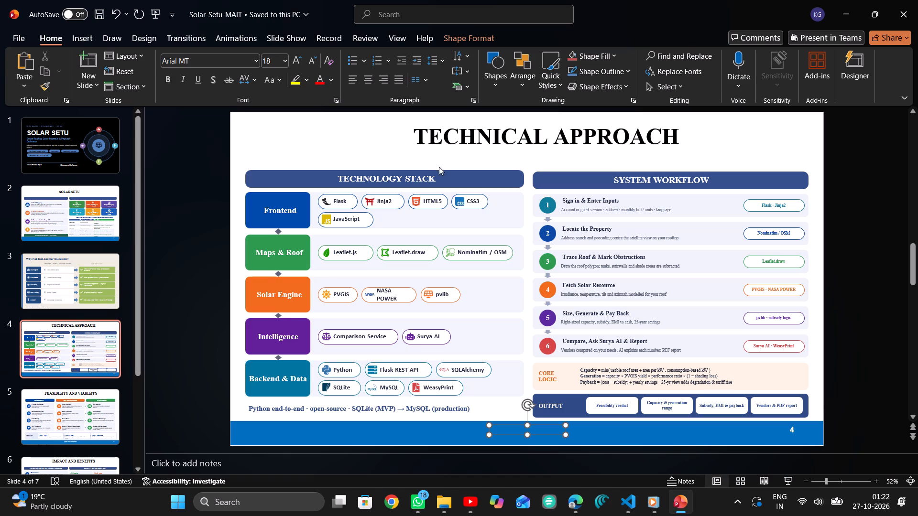
pyautogui.click(367, 131)
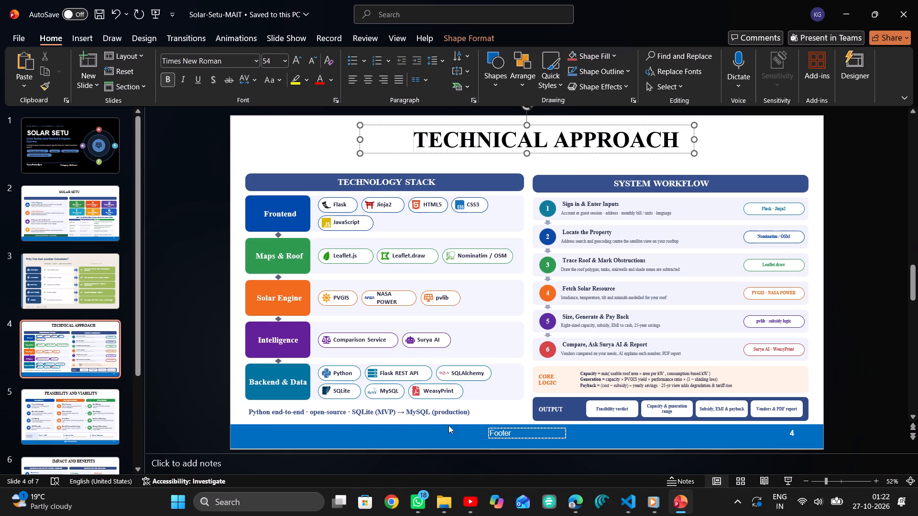
pyautogui.click(439, 425)
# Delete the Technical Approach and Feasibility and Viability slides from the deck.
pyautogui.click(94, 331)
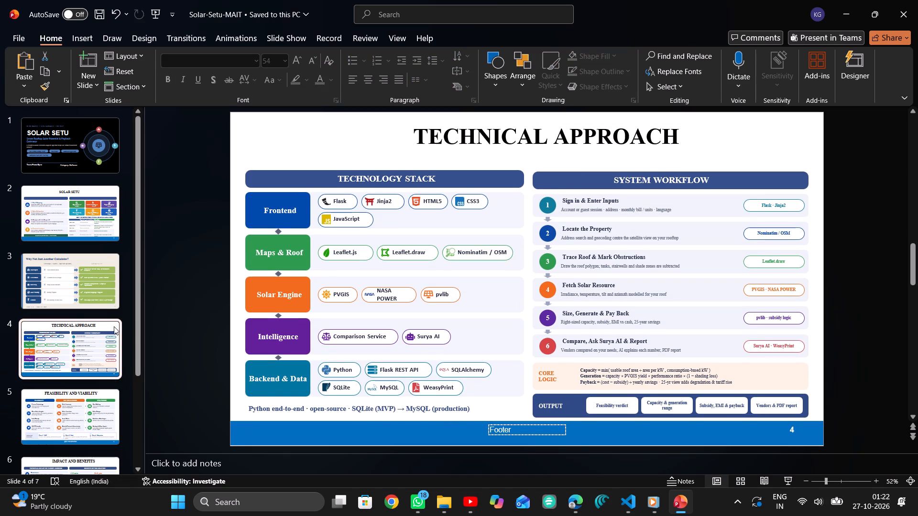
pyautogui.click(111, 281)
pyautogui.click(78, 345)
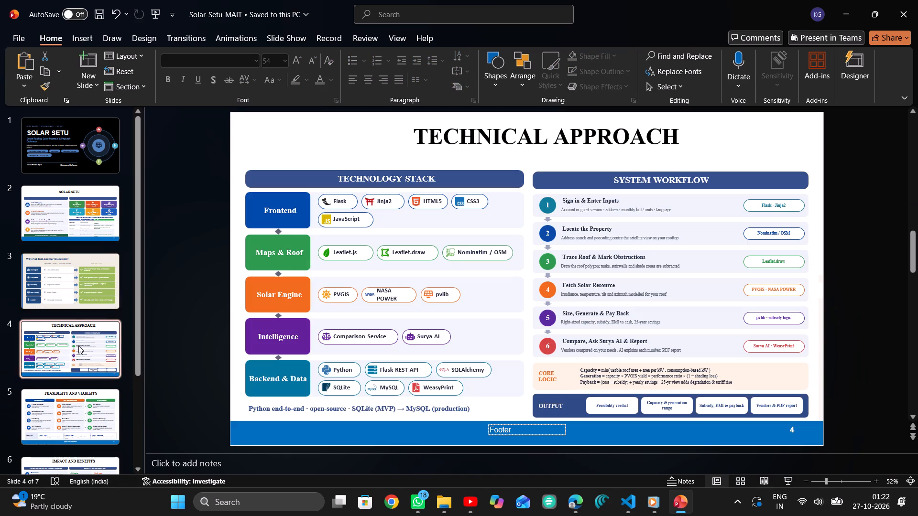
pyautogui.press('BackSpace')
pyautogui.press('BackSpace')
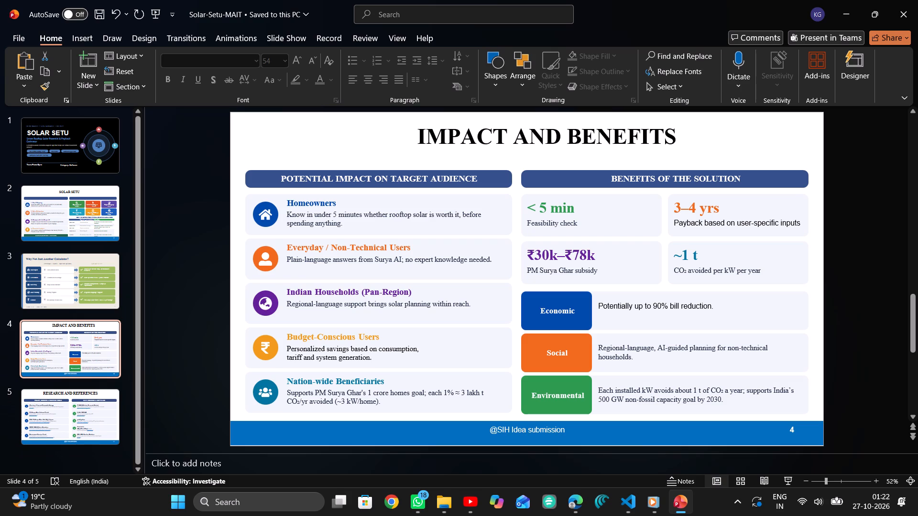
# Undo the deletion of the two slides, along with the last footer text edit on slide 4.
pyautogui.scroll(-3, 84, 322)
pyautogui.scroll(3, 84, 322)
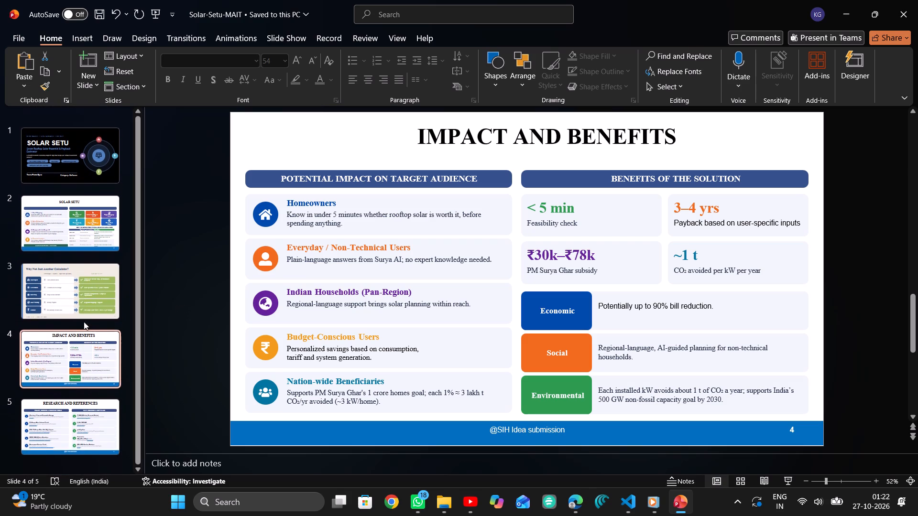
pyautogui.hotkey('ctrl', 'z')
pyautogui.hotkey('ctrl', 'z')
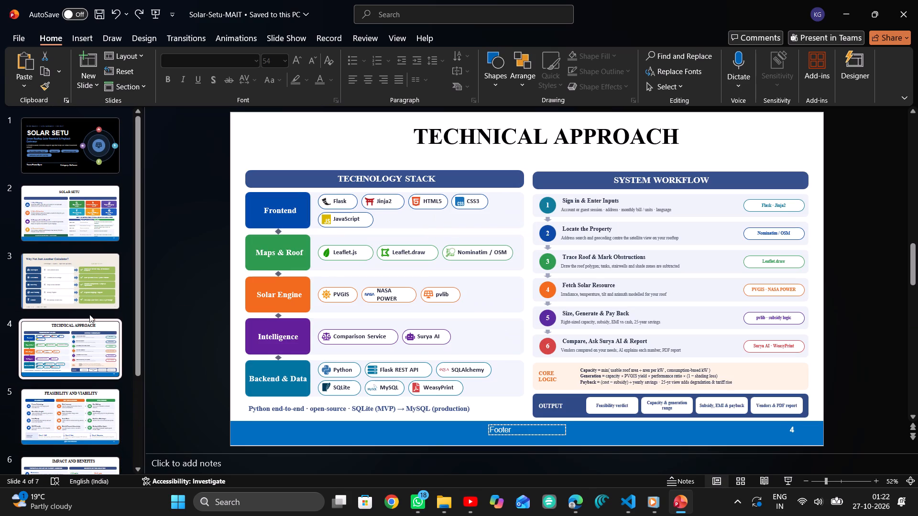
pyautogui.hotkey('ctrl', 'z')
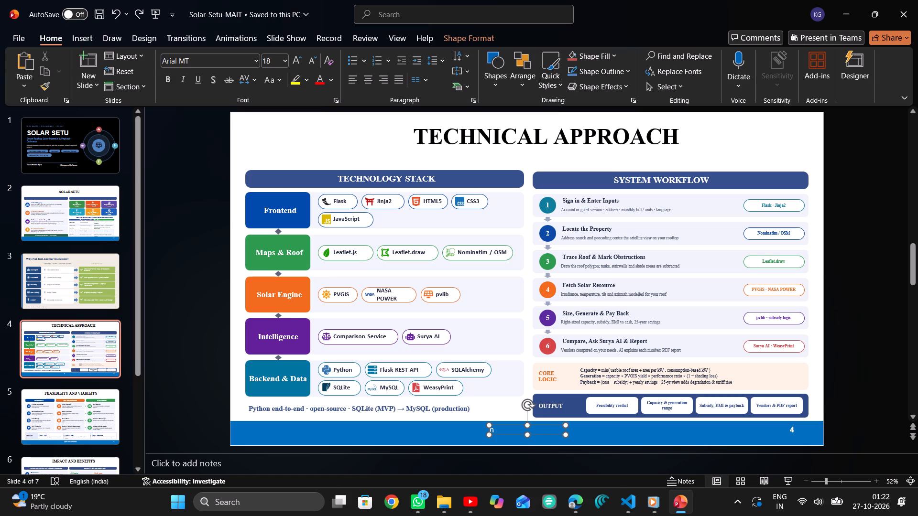
# Clear the leftover character from the footer text box on the Technical Approach slide.
pyautogui.click(501, 429)
pyautogui.press('BackSpace')
pyautogui.press('BackSpace')
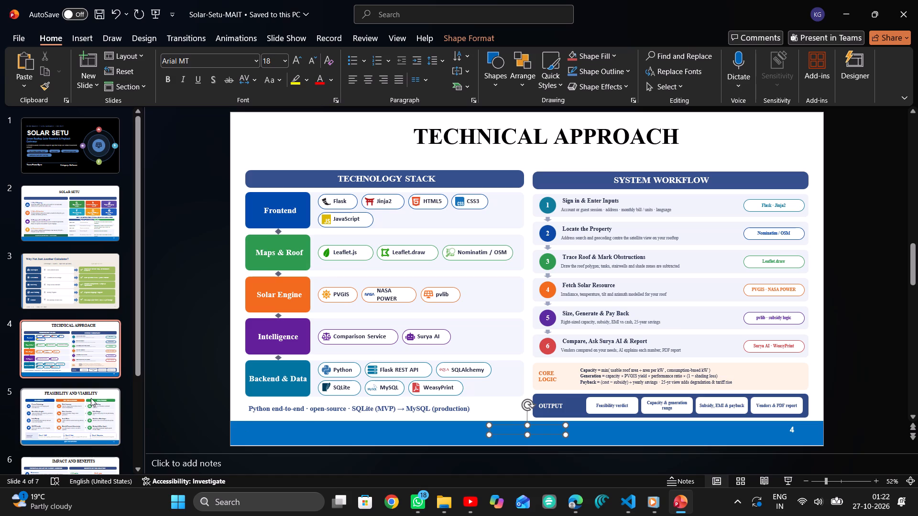
pyautogui.click(91, 398)
pyautogui.scroll(-1, 492, 364)
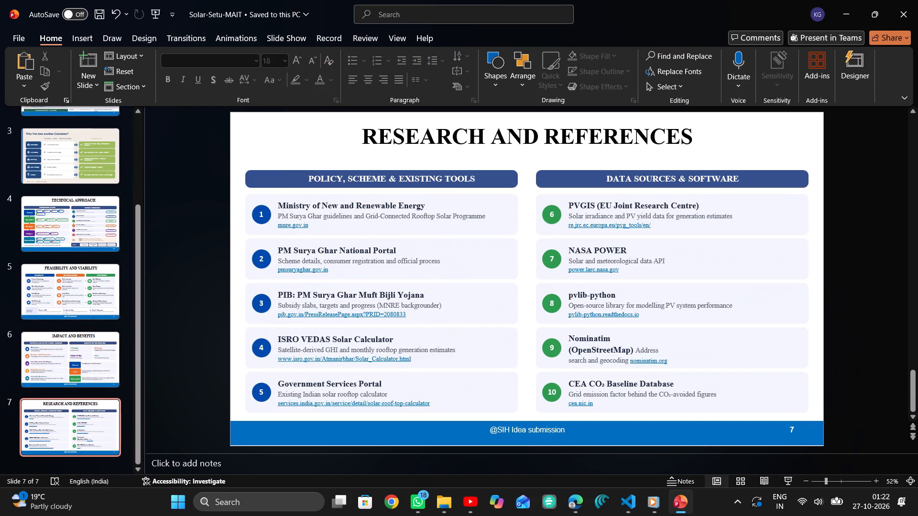
pyautogui.click(101, 274)
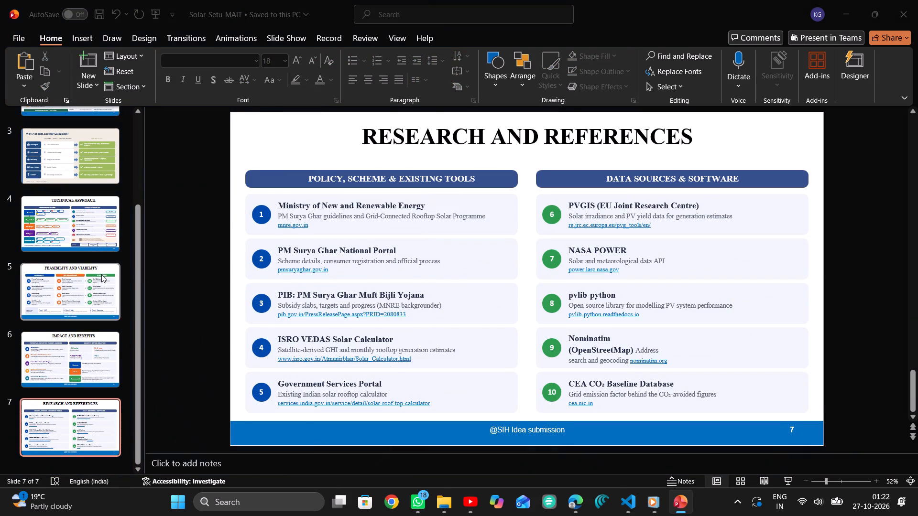
pyautogui.click(566, 432)
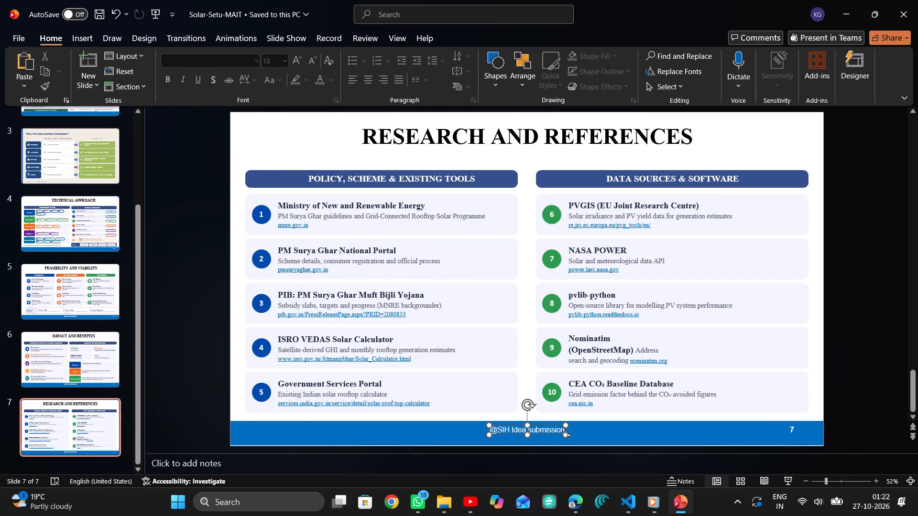
pyautogui.click(546, 430)
pyautogui.press('BackSpace')
pyautogui.press('BackSpace')
pyautogui.press('BackSpace')
pyautogui.press('BackSpace')
pyautogui.press('BackSpace')
pyautogui.press('BackSpace')
pyautogui.press('BackSpace')
pyautogui.press('BackSpace')
pyautogui.press('BackSpace')
pyautogui.press('BackSpace')
pyautogui.press('BackSpace')
pyautogui.press('BackSpace')
pyautogui.press('BackSpace')
pyautogui.press('BackSpace')
pyautogui.press('BackSpace')
pyautogui.press('BackSpace')
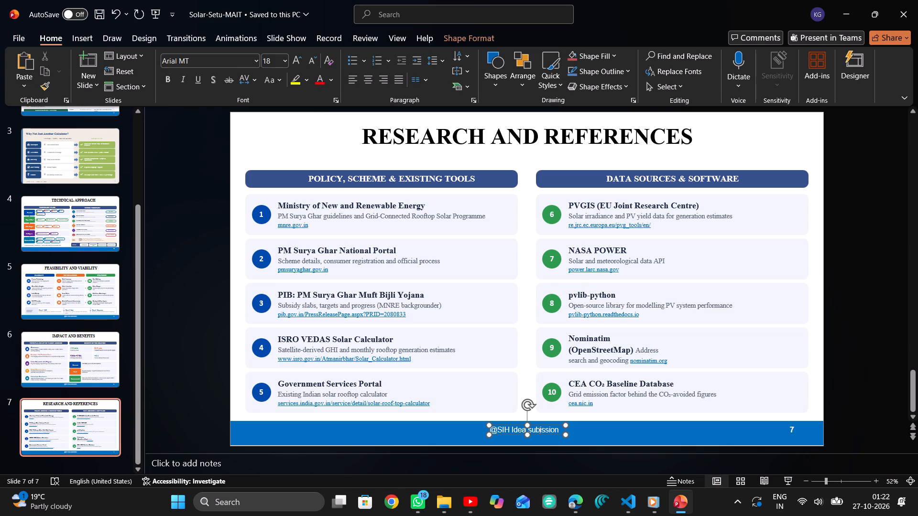
pyautogui.press('Delete')
pyautogui.press('Delete')
pyautogui.press('Delete')
pyautogui.press('Delete')
pyautogui.press('Delete')
pyautogui.press('Delete')
pyautogui.press('Delete')
pyautogui.press('Delete')
pyautogui.press('Delete')
pyautogui.press('Delete')
pyautogui.press('Delete')
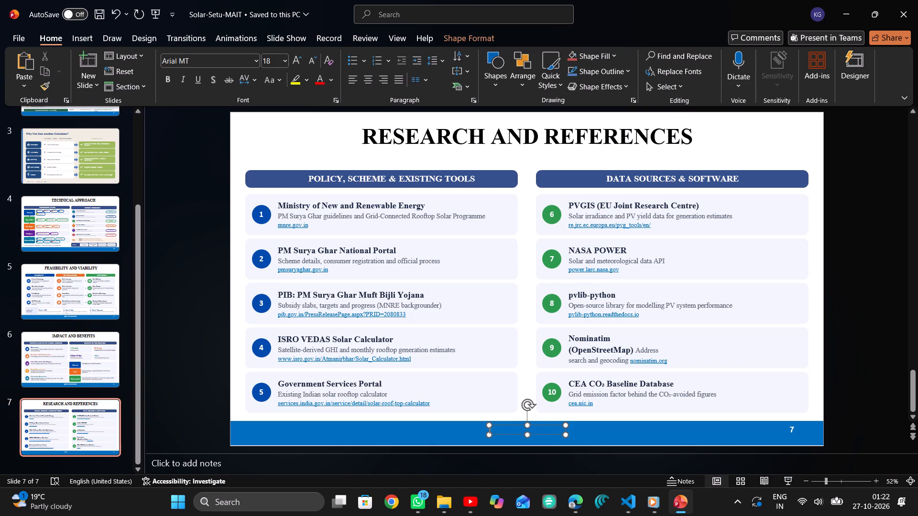
pyautogui.click(33, 372)
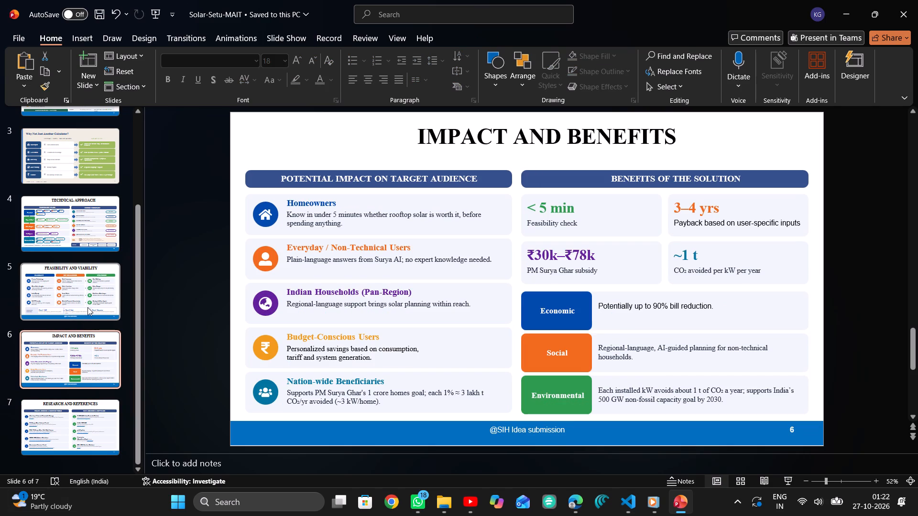
pyautogui.click(87, 307)
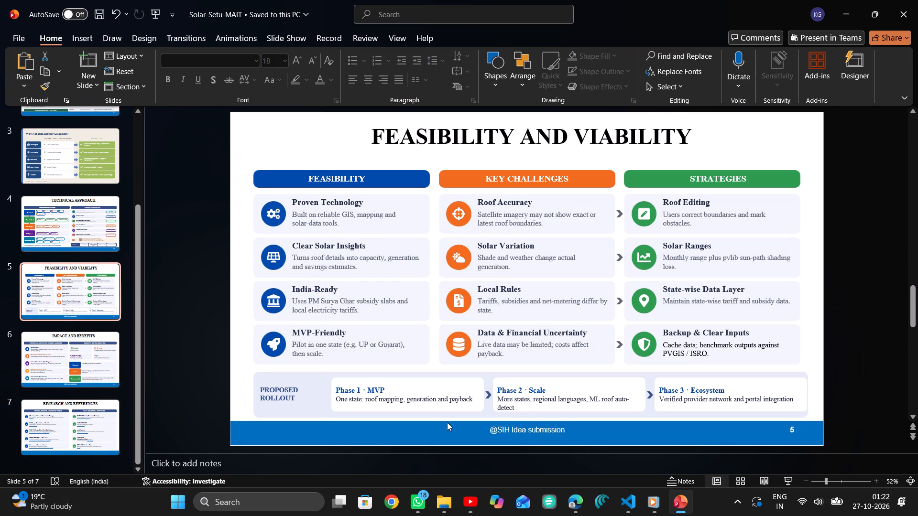
pyautogui.click(521, 430)
pyautogui.click(529, 430)
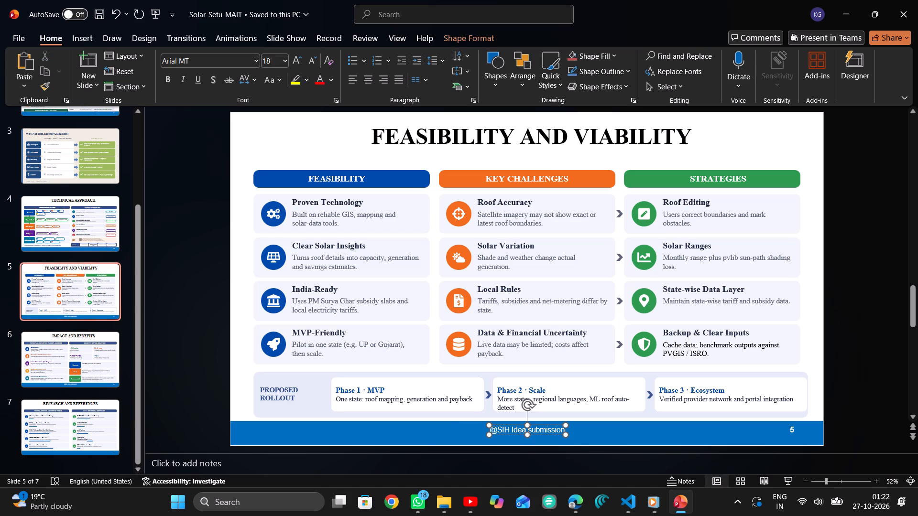
pyautogui.press('BackSpace')
pyautogui.press('BackSpace')
pyautogui.press('BackSpace')
pyautogui.press('BackSpace')
pyautogui.press('BackSpace')
pyautogui.press('BackSpace')
pyautogui.press('BackSpace')
pyautogui.press('BackSpace')
pyautogui.press('BackSpace')
pyautogui.press('BackSpace')
pyautogui.press('BackSpace')
pyautogui.press('BackSpace')
pyautogui.press('BackSpace')
pyautogui.press('BackSpace')
pyautogui.press('BackSpace')
pyautogui.press('BackSpace')
pyautogui.press('BackSpace')
pyautogui.press('BackSpace')
pyautogui.press('Delete')
pyautogui.press('Delete')
pyautogui.press('Delete')
pyautogui.press('Delete')
pyautogui.press('Delete')
pyautogui.press('Delete')
pyautogui.press('Delete')
pyautogui.press('Delete')
pyautogui.press('Delete')
pyautogui.press('Delete')
pyautogui.press('Delete')
pyautogui.press('Delete')
pyautogui.press('Delete')
pyautogui.press('Delete')
pyautogui.press('Delete')
pyautogui.press('Delete')
pyautogui.press('Delete')
pyautogui.press('Delete')
pyautogui.press('Delete')
pyautogui.press('Delete')
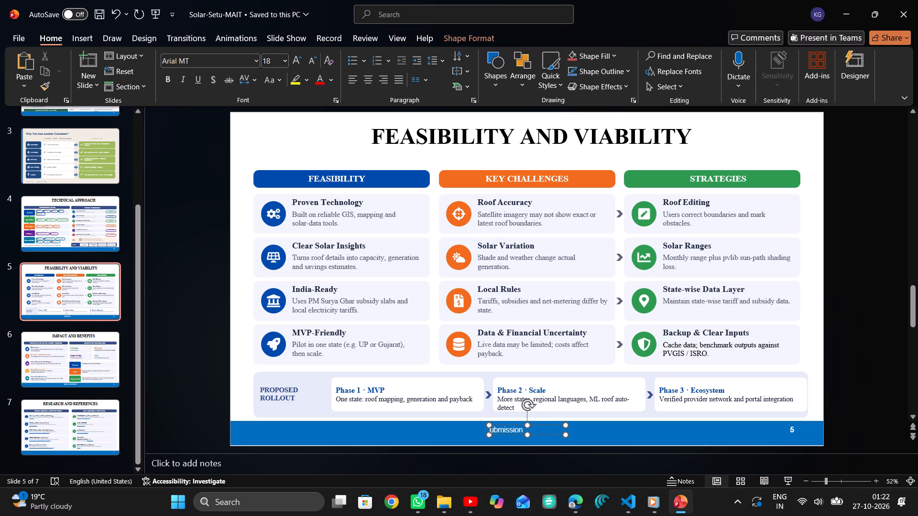
pyautogui.press('Return')
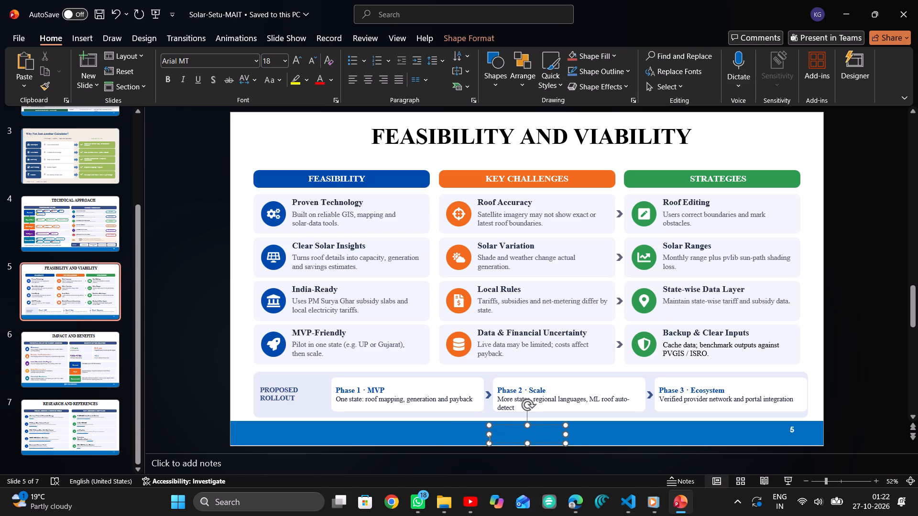
pyautogui.click(70, 344)
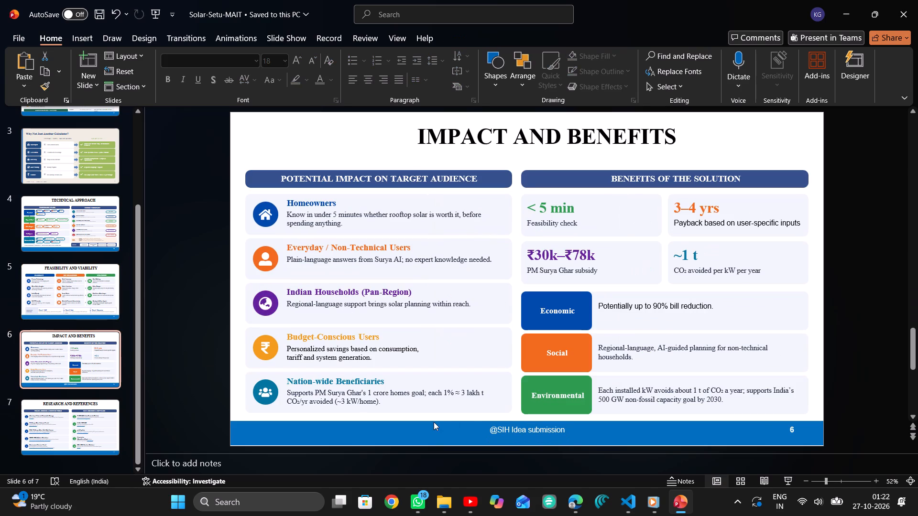
pyautogui.click(507, 425)
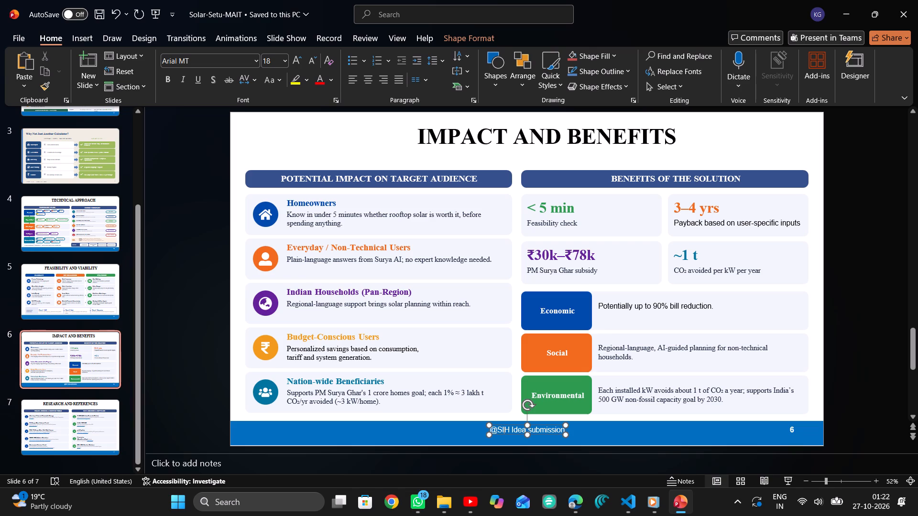
pyautogui.press('BackSpace')
pyautogui.press('BackSpace')
pyautogui.press('BackSpace')
pyautogui.press('BackSpace')
pyautogui.press('BackSpace')
pyautogui.press('BackSpace')
pyautogui.press('BackSpace')
pyautogui.press('BackSpace')
pyautogui.press('BackSpace')
pyautogui.press('Delete')
pyautogui.press('Delete')
pyautogui.press('Delete')
pyautogui.press('Delete')
pyautogui.press('Delete')
pyautogui.press('Delete')
pyautogui.press('Delete')
pyautogui.press('Delete')
pyautogui.press('Delete')
pyautogui.press('Delete')
pyautogui.press('Delete')
pyautogui.press('Delete')
pyautogui.press('Delete')
pyautogui.press('Delete')
pyautogui.press('Delete')
pyautogui.press('Delete')
pyautogui.press('Delete')
pyautogui.press('Delete')
pyautogui.press('Delete')
pyautogui.press('Delete')
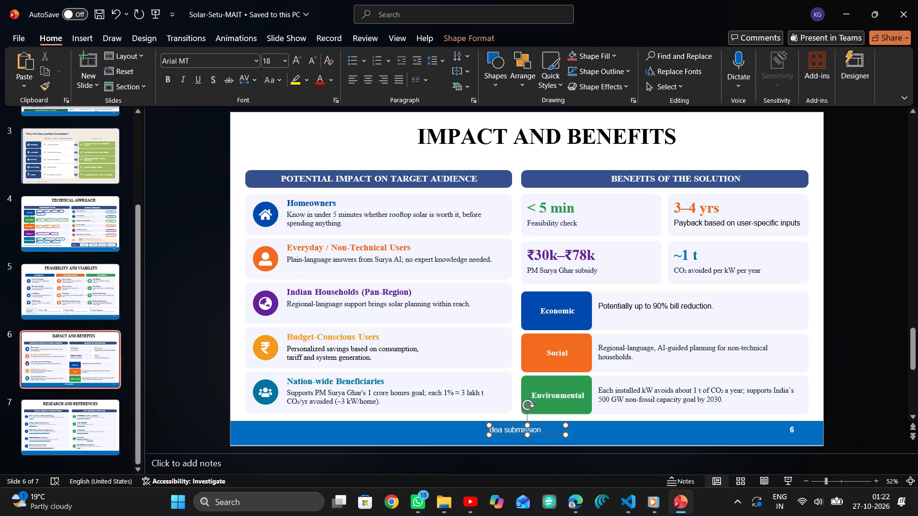
pyautogui.press('Return')
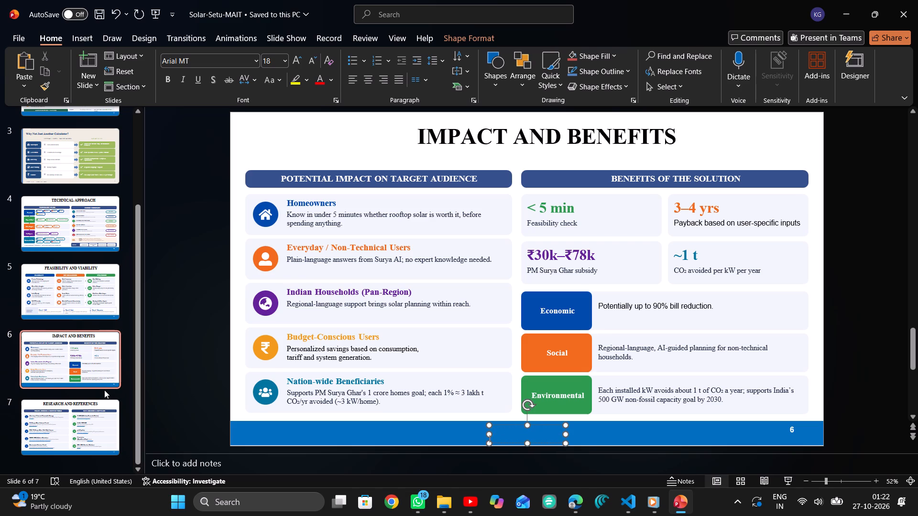
# Review slides 7 back to 3 and check their footers for leftover hackathon text.
pyautogui.scroll(-2, 104, 390)
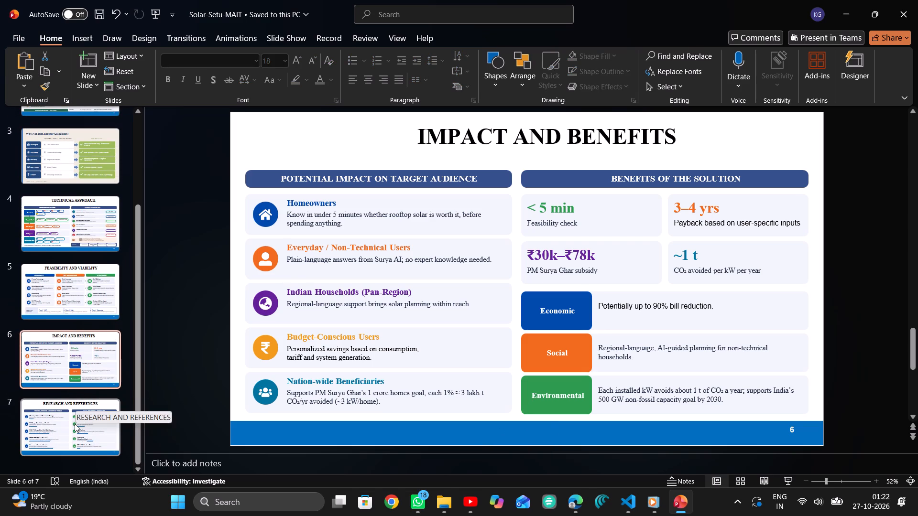
pyautogui.click(75, 424)
pyautogui.click(75, 371)
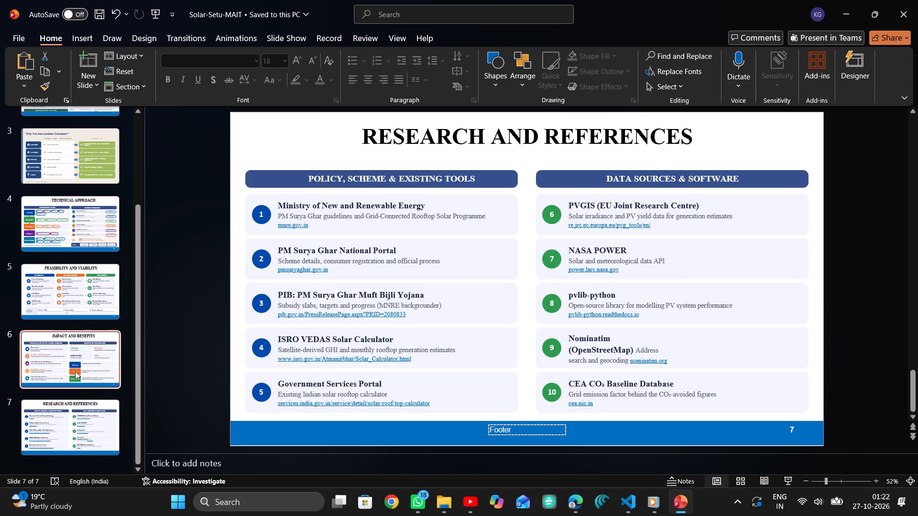
pyautogui.click(83, 297)
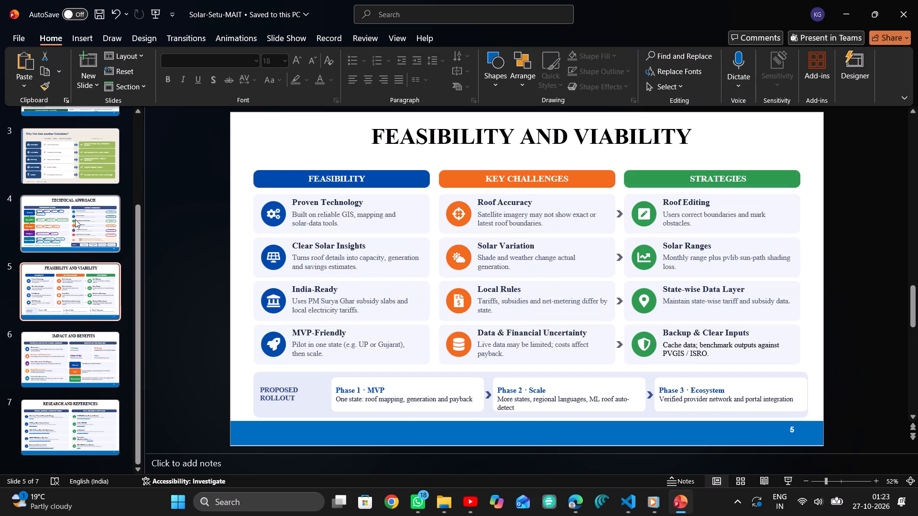
pyautogui.click(75, 219)
pyautogui.scroll(1, 89, 248)
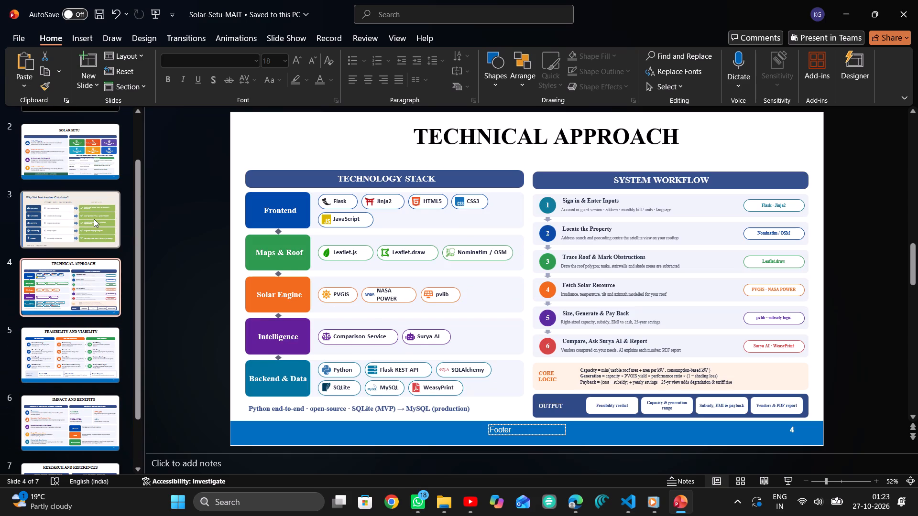
pyautogui.click(94, 219)
pyautogui.scroll(1, 94, 219)
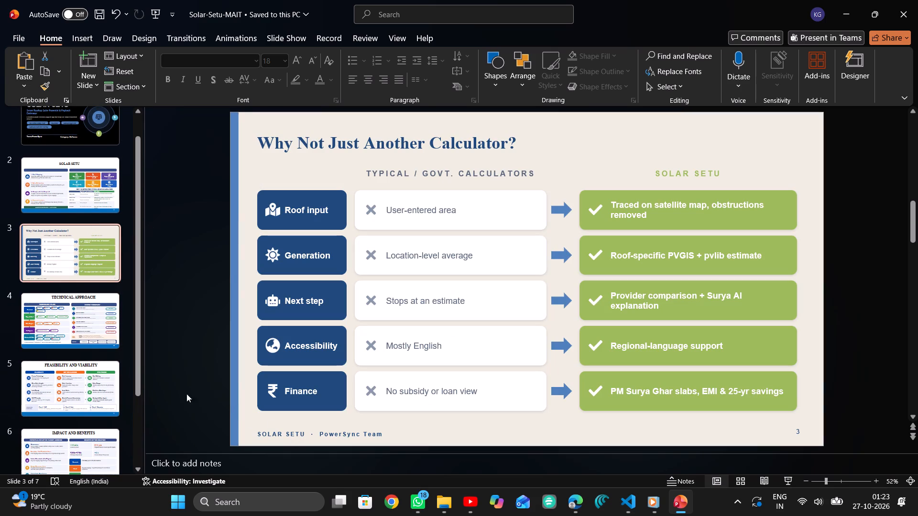
pyautogui.scroll(-1, 72, 424)
pyautogui.scroll(2, 74, 368)
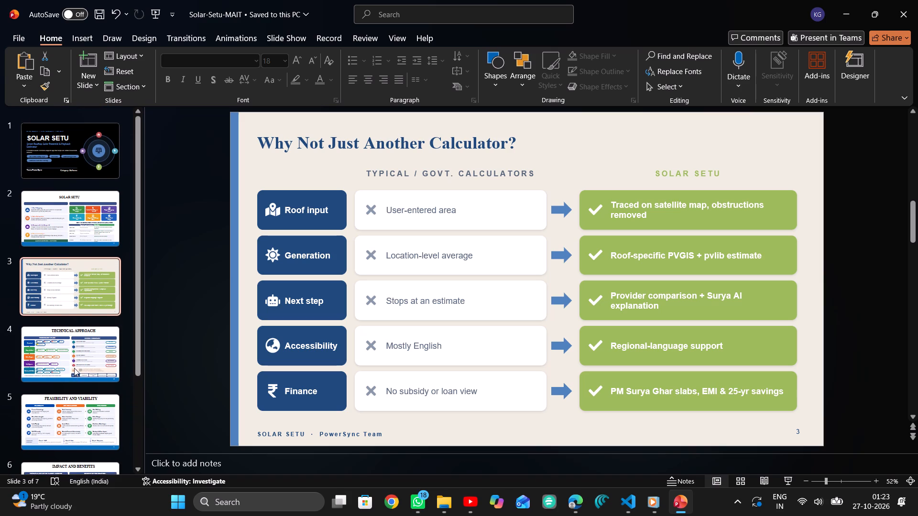
pyautogui.click(86, 293)
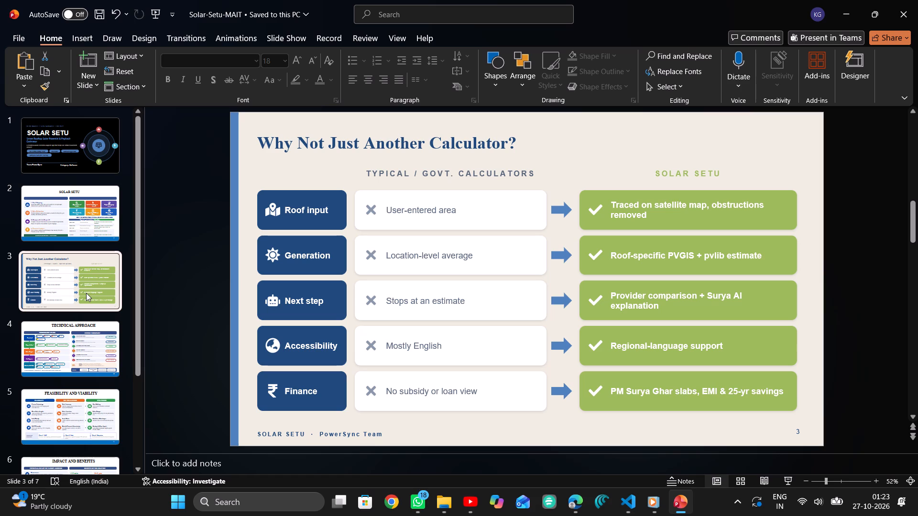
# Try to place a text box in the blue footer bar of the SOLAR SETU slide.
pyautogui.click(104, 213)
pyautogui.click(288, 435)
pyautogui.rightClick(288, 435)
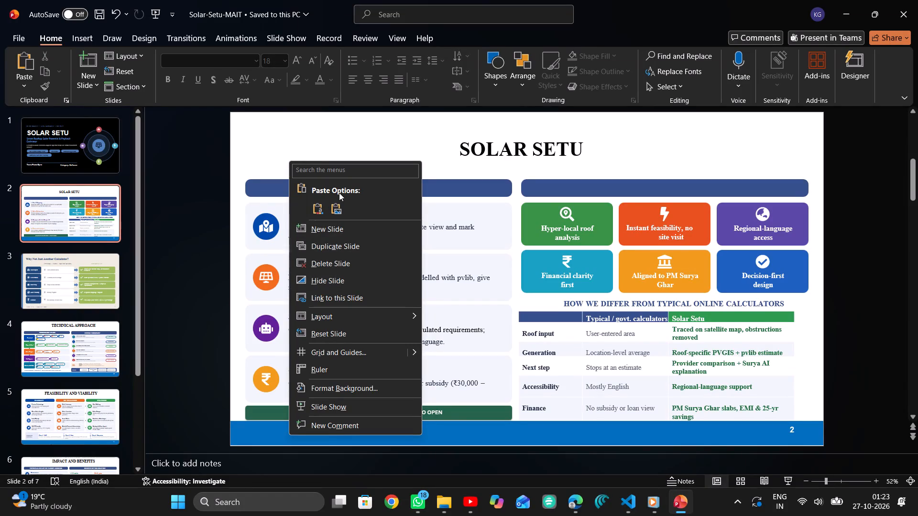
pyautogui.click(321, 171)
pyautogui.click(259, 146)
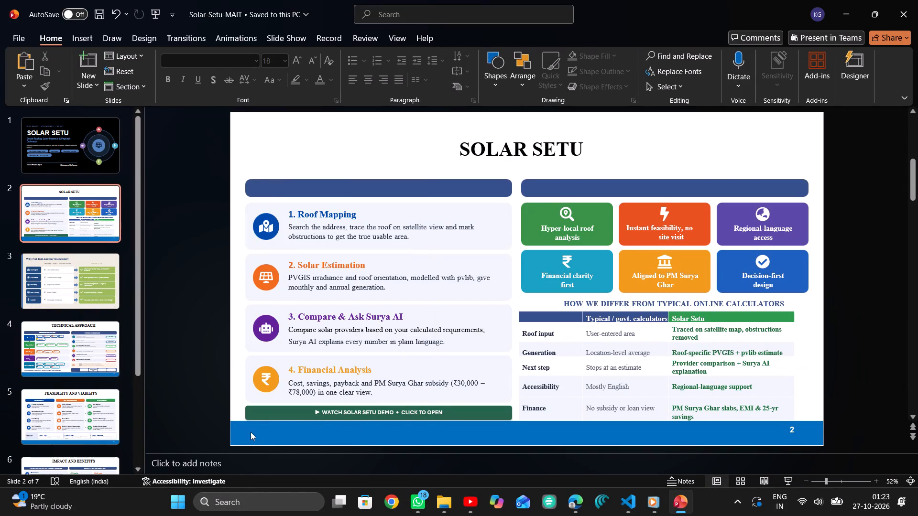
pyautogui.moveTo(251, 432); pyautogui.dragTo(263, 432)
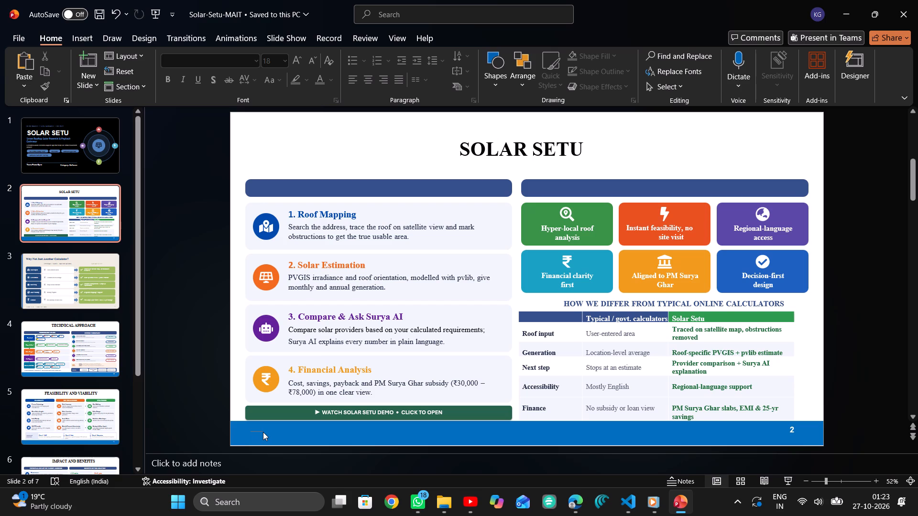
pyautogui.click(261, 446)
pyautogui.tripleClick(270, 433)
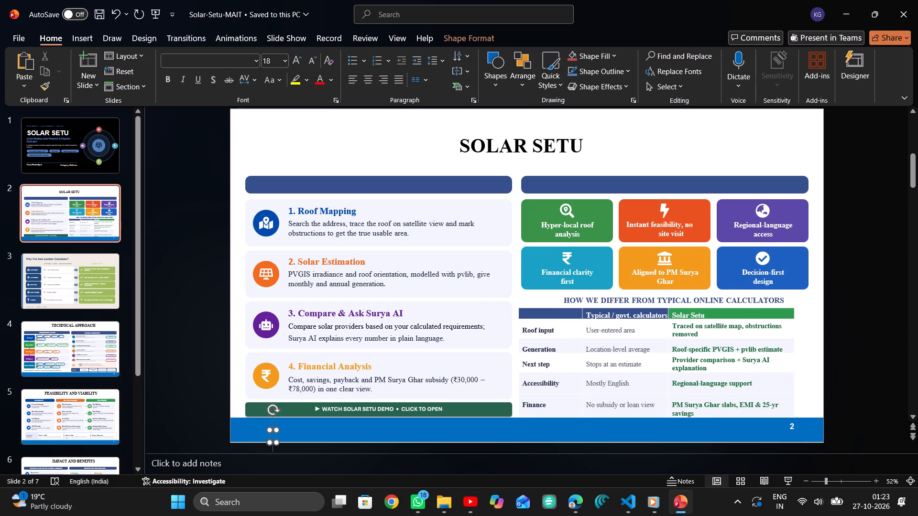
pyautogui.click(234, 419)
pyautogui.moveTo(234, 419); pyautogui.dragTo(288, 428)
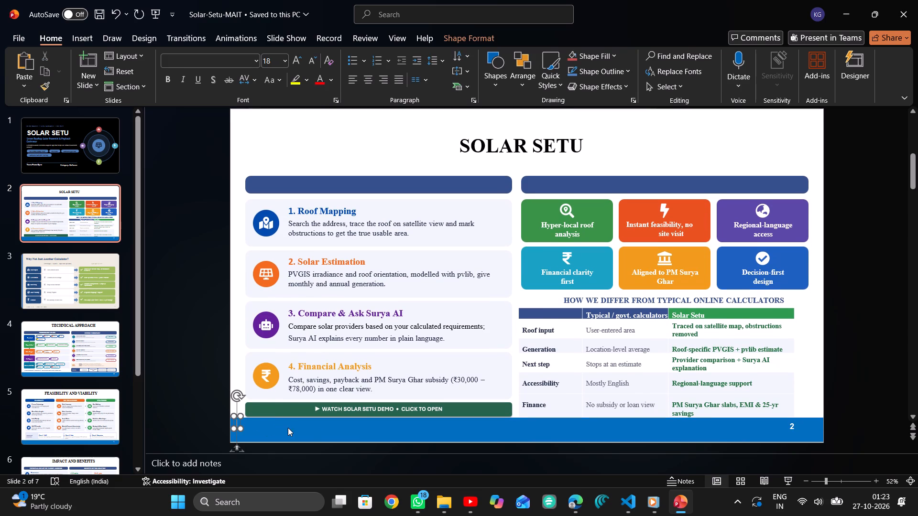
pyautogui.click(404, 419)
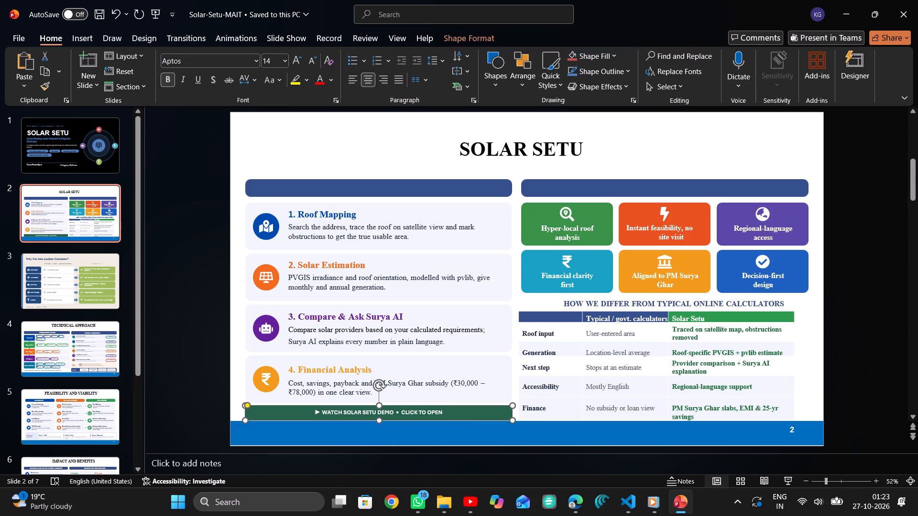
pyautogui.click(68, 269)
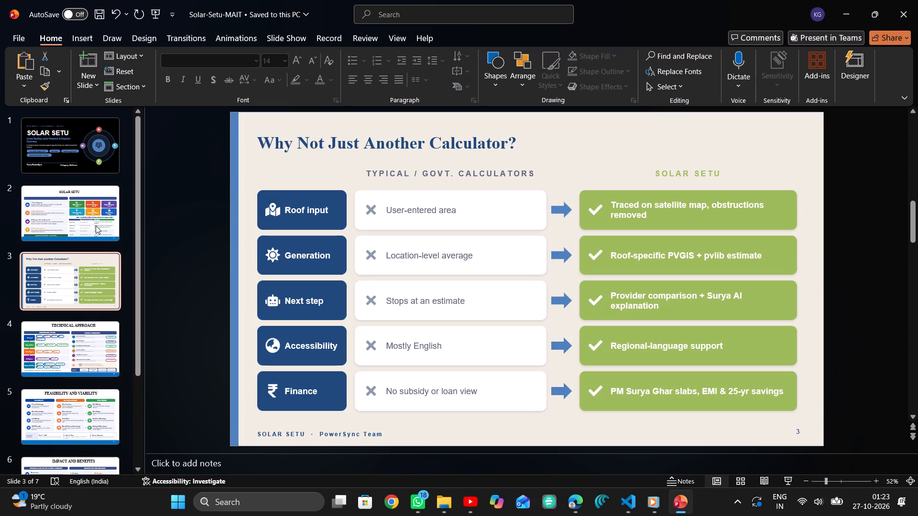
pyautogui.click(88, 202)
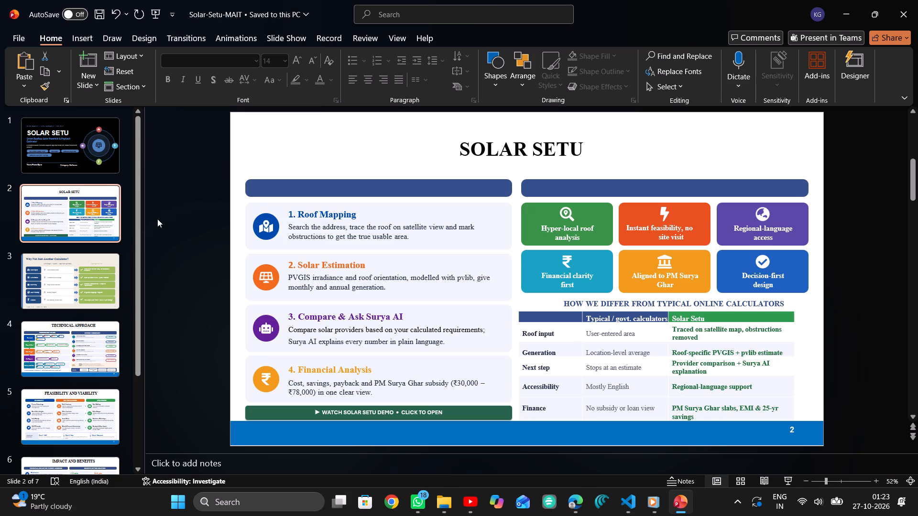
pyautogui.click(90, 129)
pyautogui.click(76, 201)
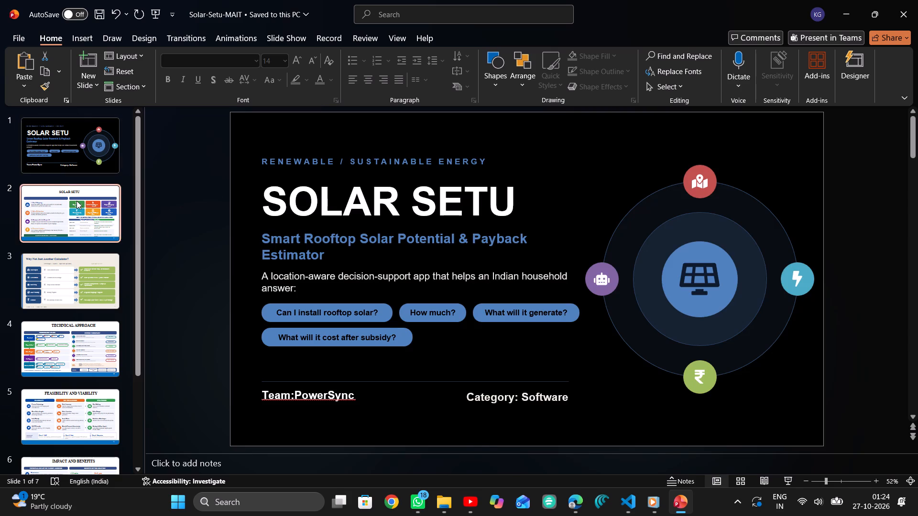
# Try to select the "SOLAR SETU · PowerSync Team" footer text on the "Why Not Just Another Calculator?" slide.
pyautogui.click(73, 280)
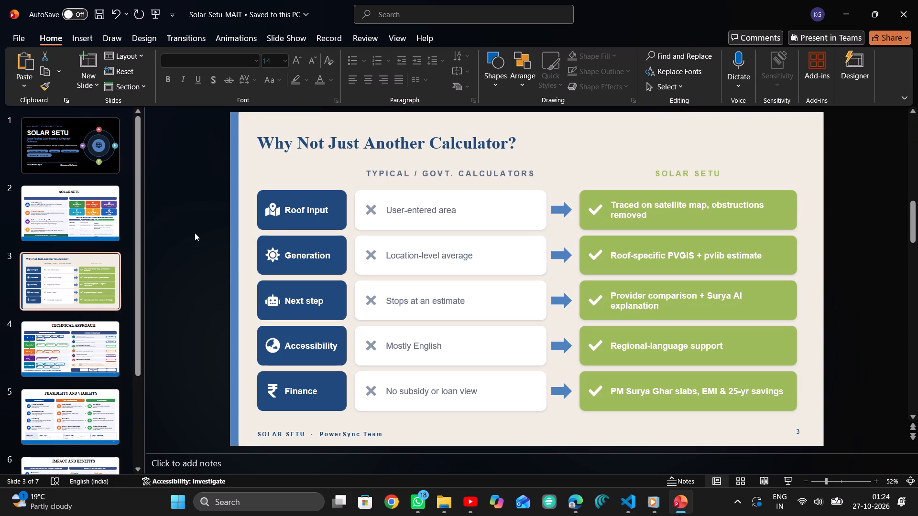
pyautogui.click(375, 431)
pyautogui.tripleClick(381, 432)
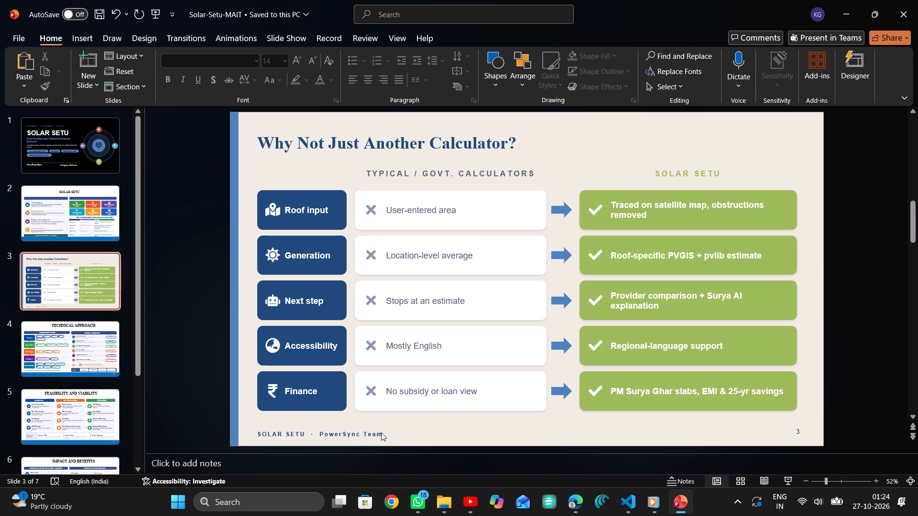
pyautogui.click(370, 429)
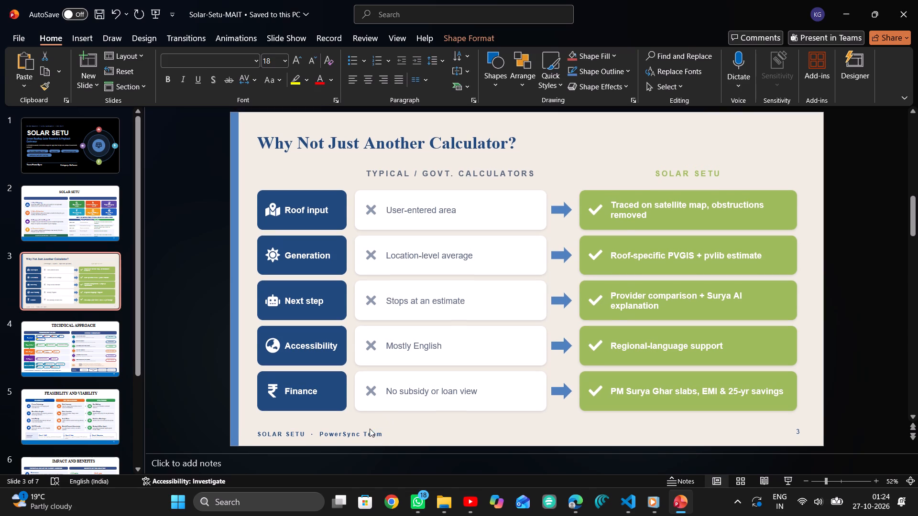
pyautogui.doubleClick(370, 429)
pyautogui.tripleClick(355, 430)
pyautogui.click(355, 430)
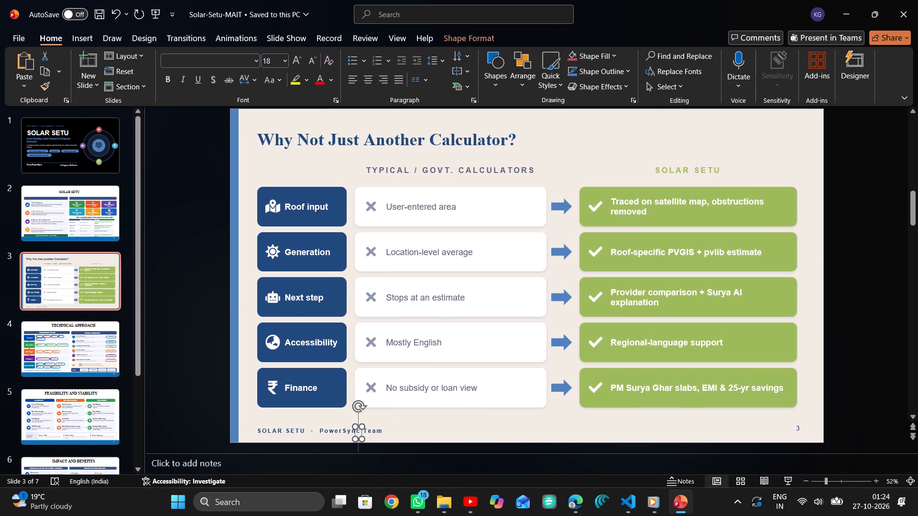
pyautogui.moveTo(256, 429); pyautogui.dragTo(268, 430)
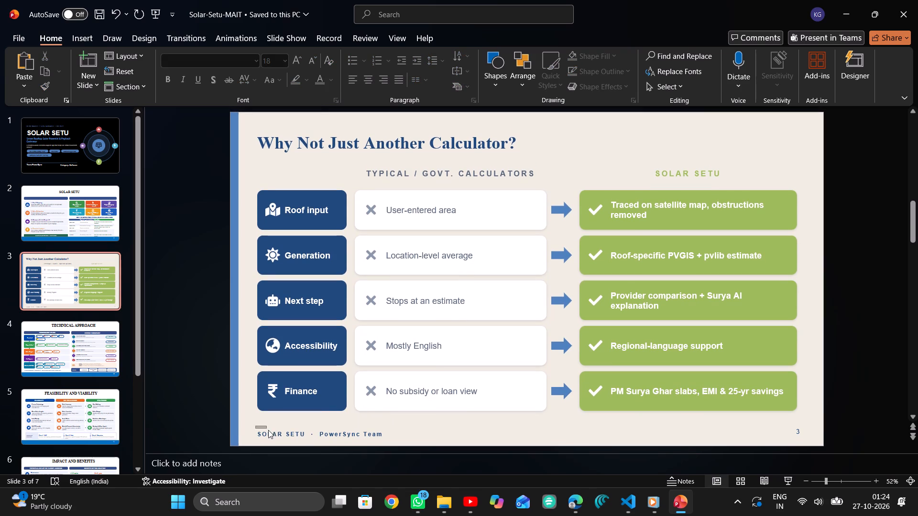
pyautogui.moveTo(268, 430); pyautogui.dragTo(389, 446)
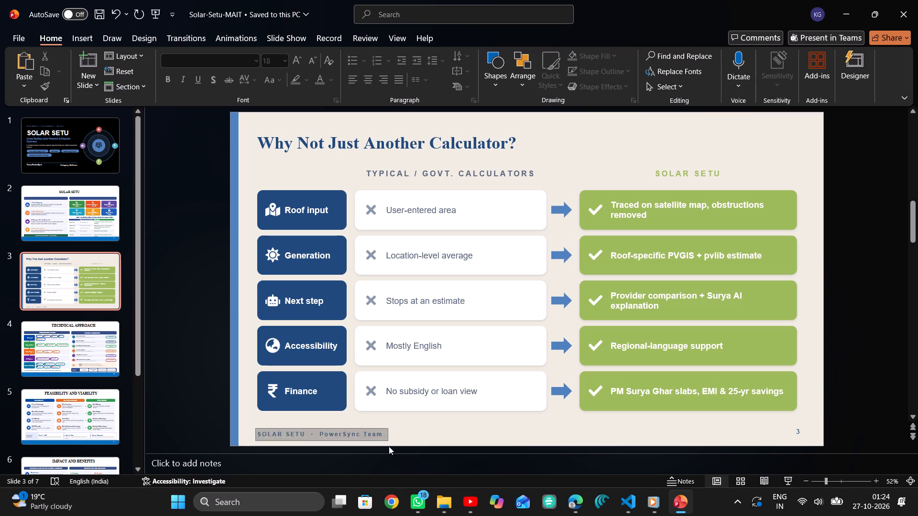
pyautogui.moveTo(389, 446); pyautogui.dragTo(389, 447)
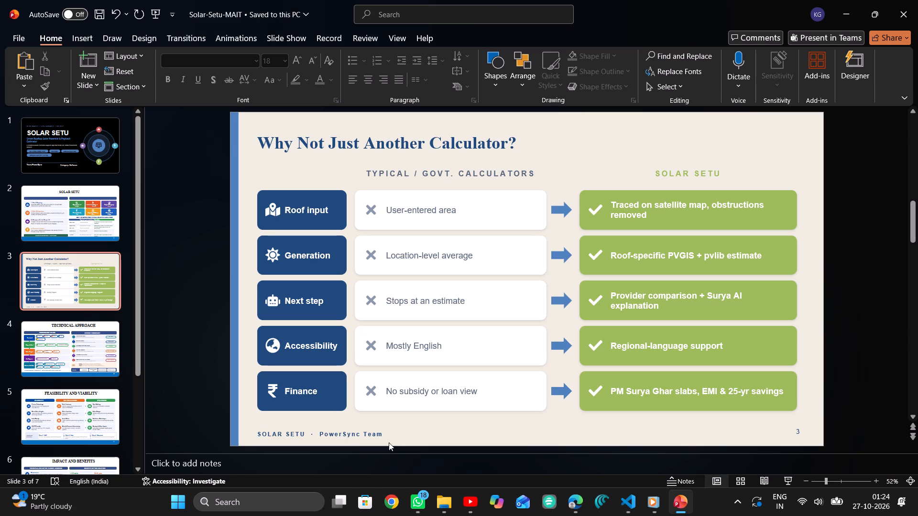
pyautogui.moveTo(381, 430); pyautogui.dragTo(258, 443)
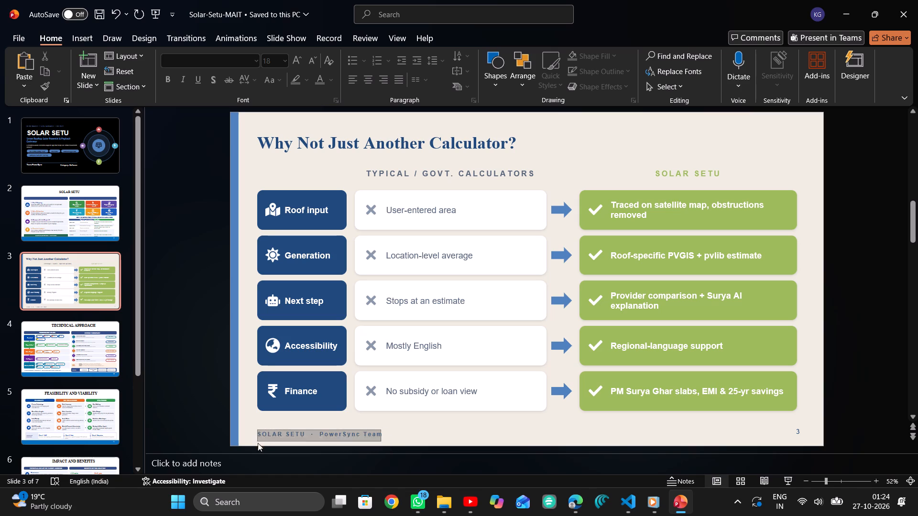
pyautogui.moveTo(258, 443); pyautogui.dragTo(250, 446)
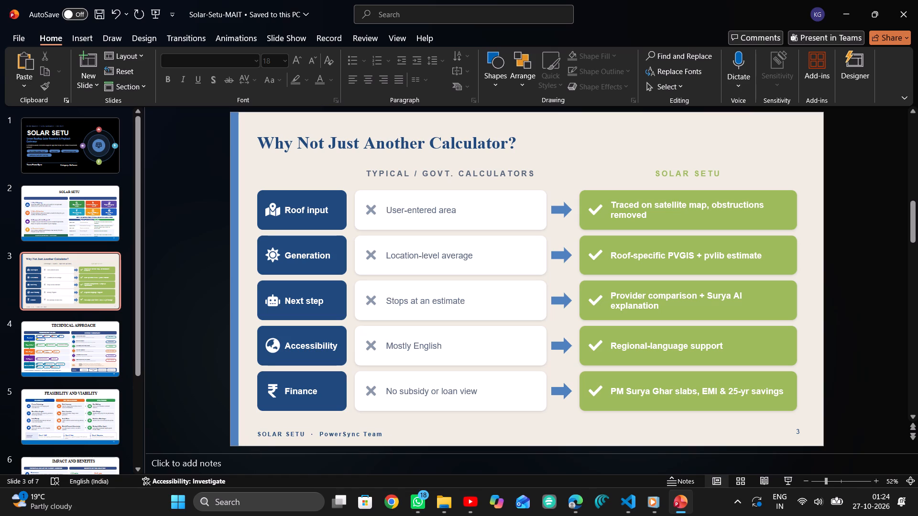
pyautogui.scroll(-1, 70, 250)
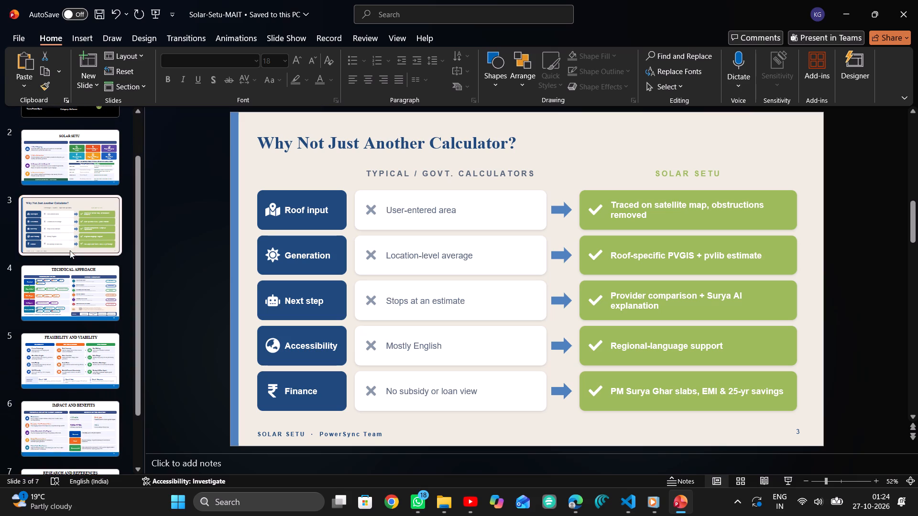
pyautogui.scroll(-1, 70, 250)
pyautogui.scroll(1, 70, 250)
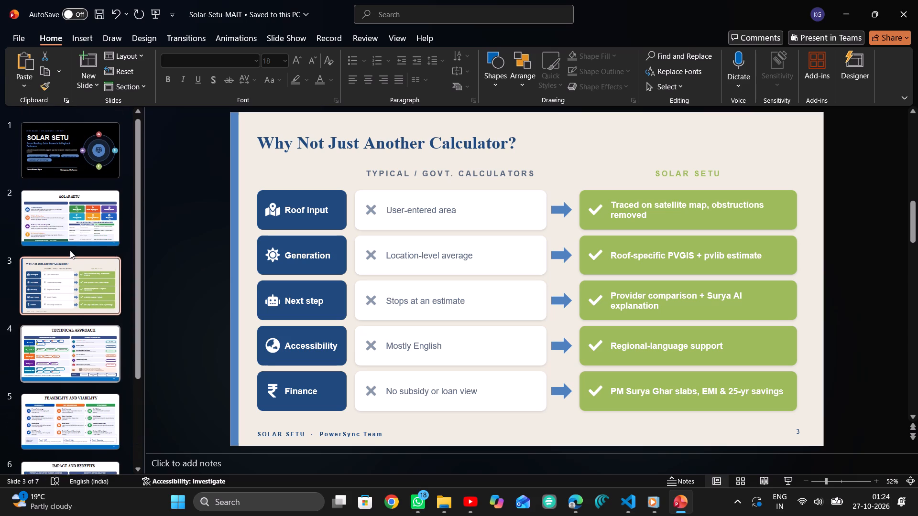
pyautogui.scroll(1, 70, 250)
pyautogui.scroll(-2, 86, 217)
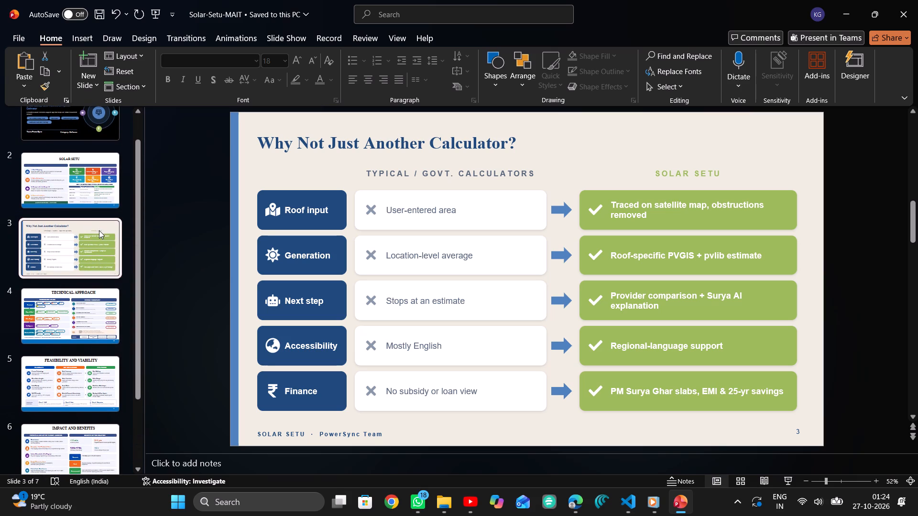
# Save the deck as the PowerPoint presentation Solar-Setu-MAIT in the Downloads folder, replacing the existing file.
pyautogui.click(19, 44)
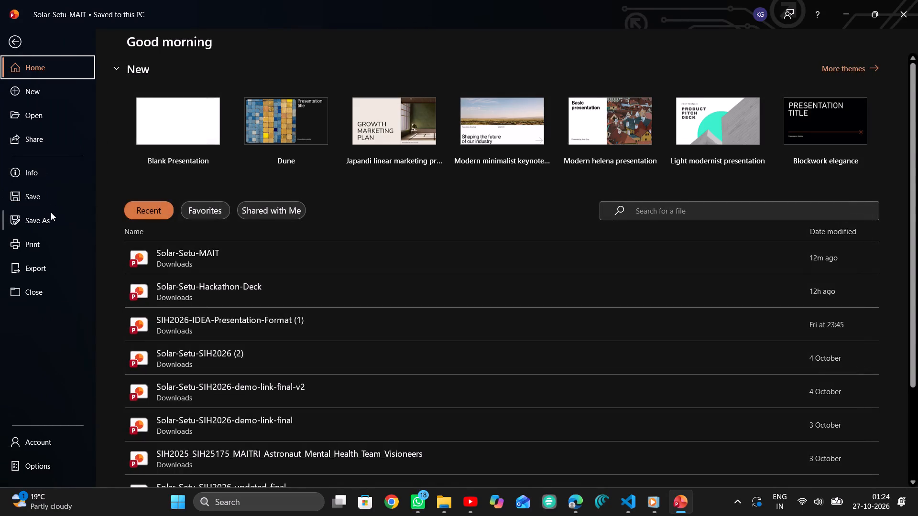
pyautogui.click(51, 212)
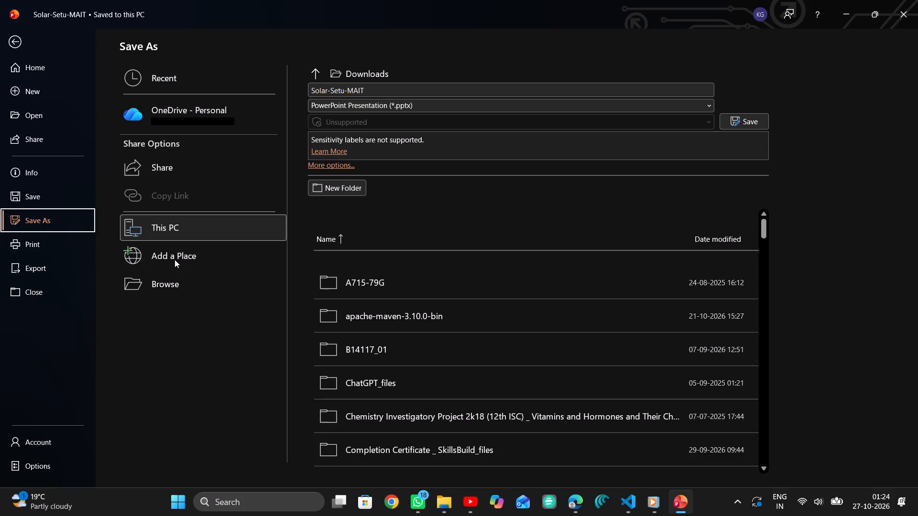
pyautogui.click(166, 279)
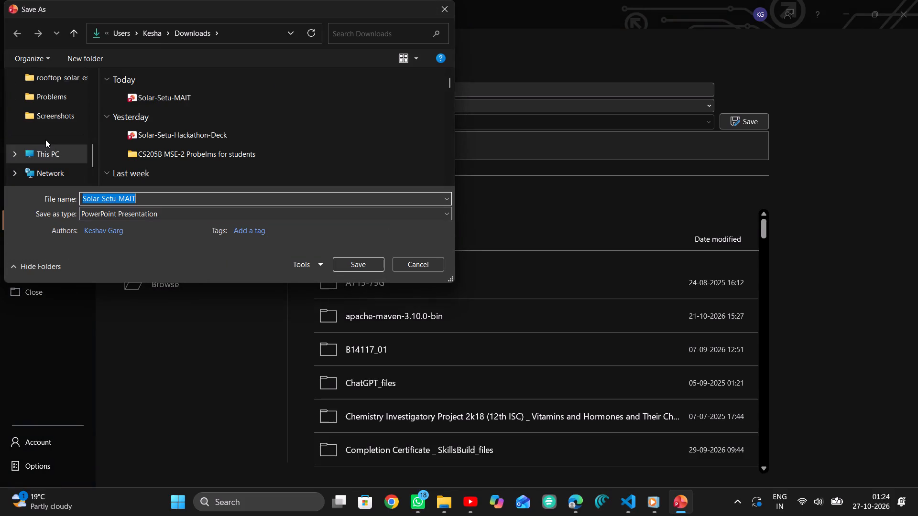
pyautogui.scroll(2, 55, 115)
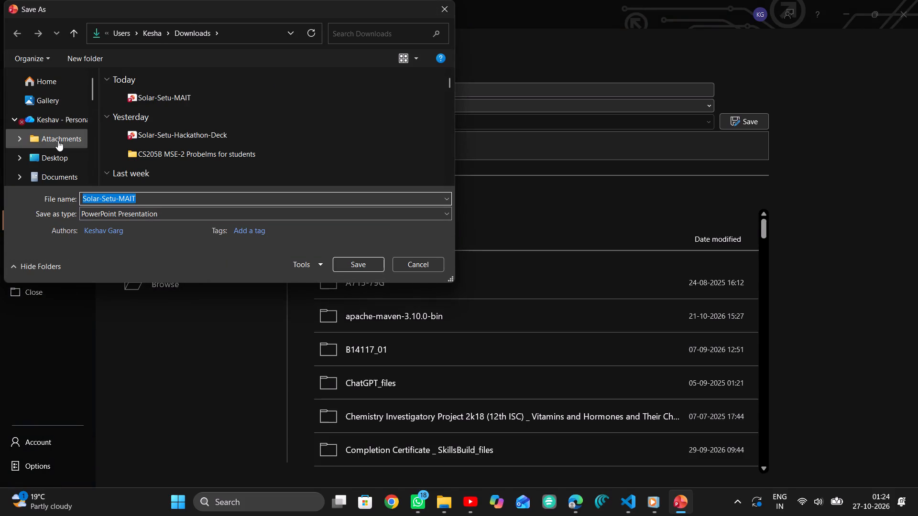
pyautogui.scroll(-3, 58, 140)
pyautogui.scroll(8, 65, 136)
pyautogui.scroll(-1, 59, 146)
pyautogui.scroll(1, 60, 123)
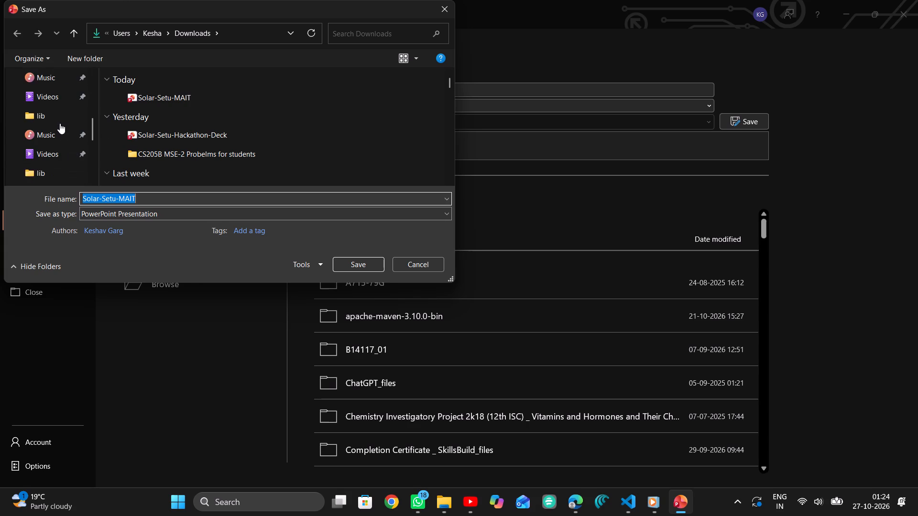
pyautogui.click(52, 78)
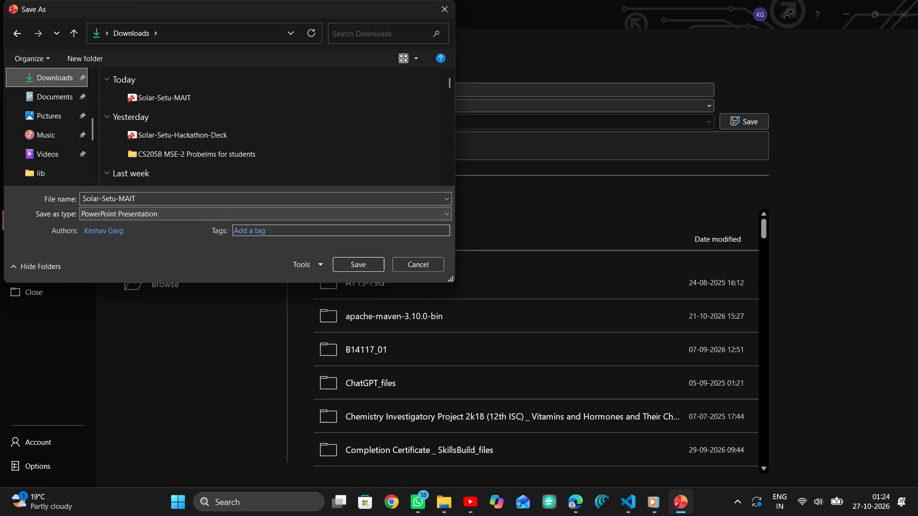
pyautogui.click(353, 267)
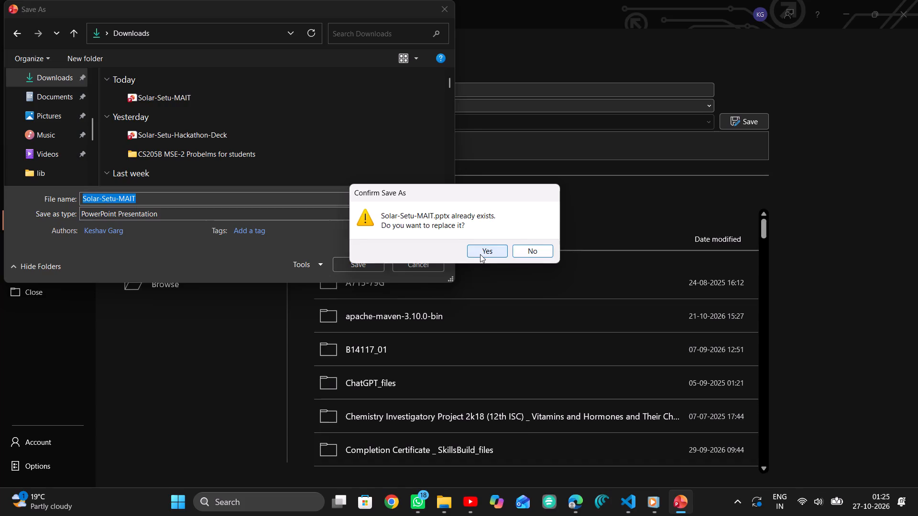
pyautogui.click(480, 254)
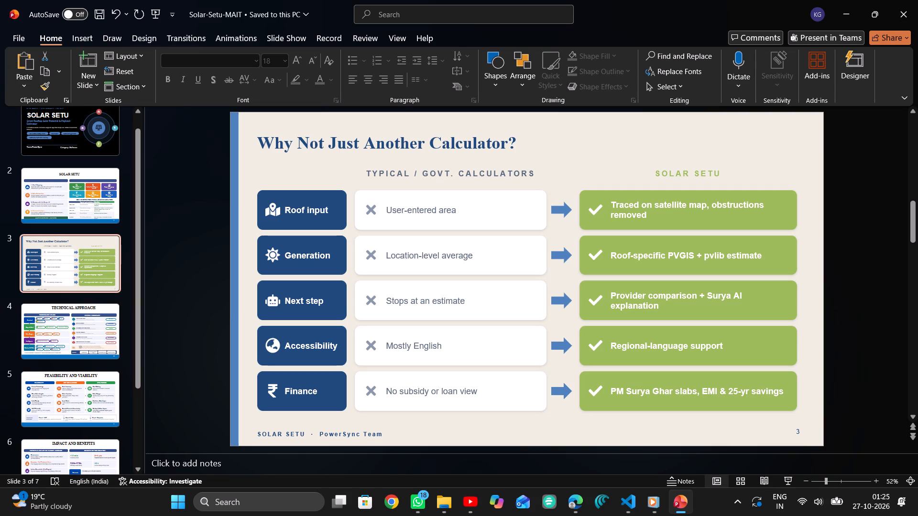
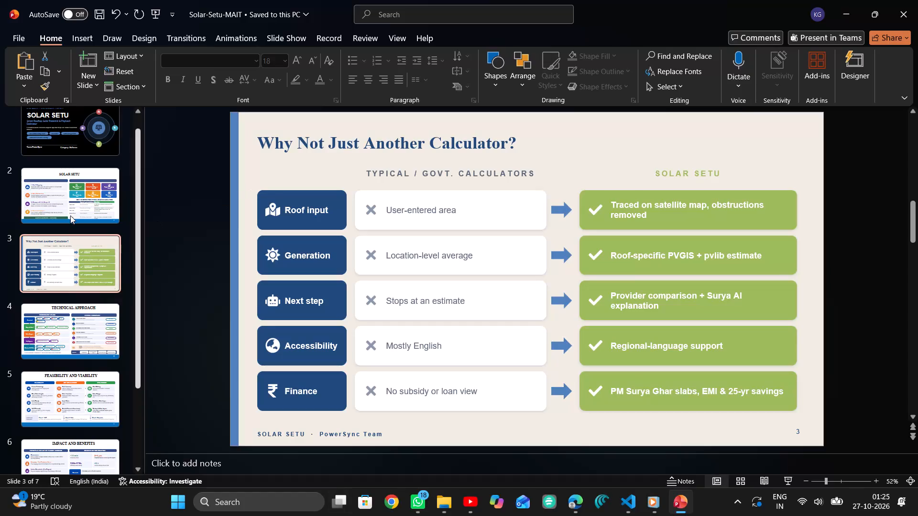
# Review the first four slides of the saved Solar-Setu-MAIT deck, ending on the SOLAR SETU title slide.
pyautogui.click(96, 268)
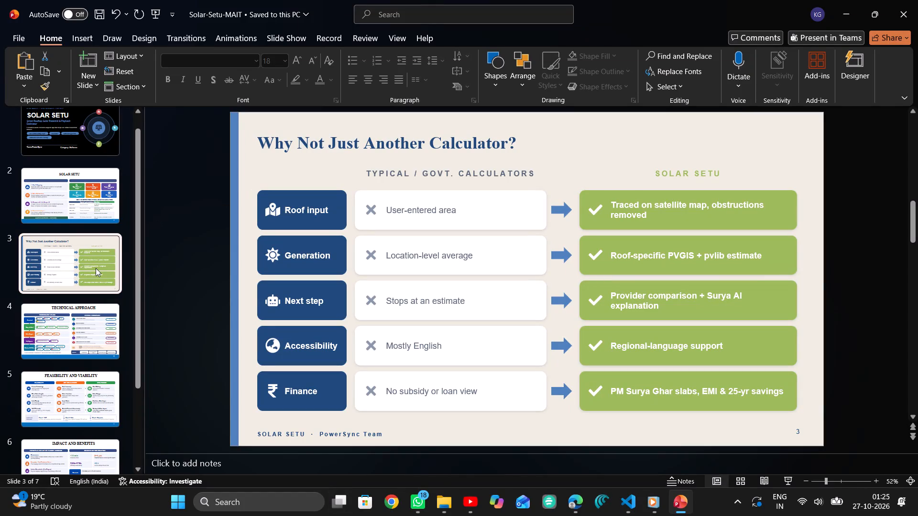
pyautogui.click(86, 336)
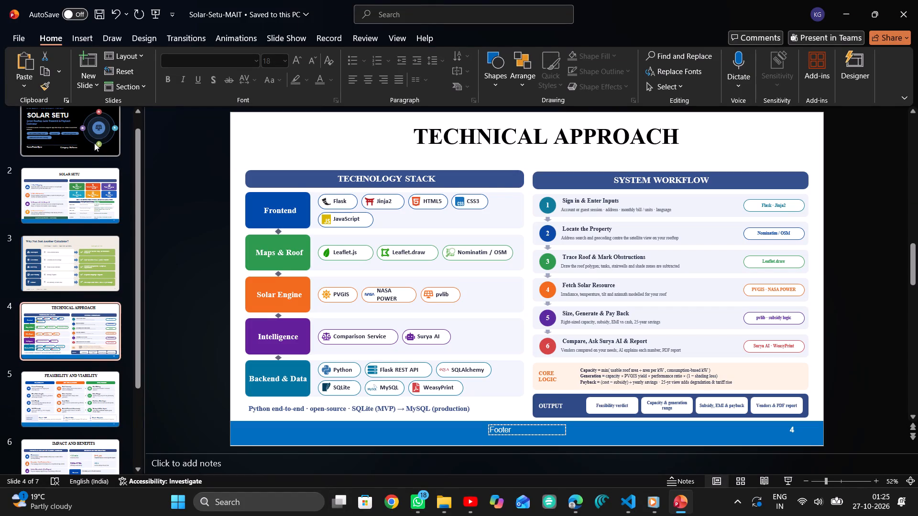
pyautogui.click(94, 143)
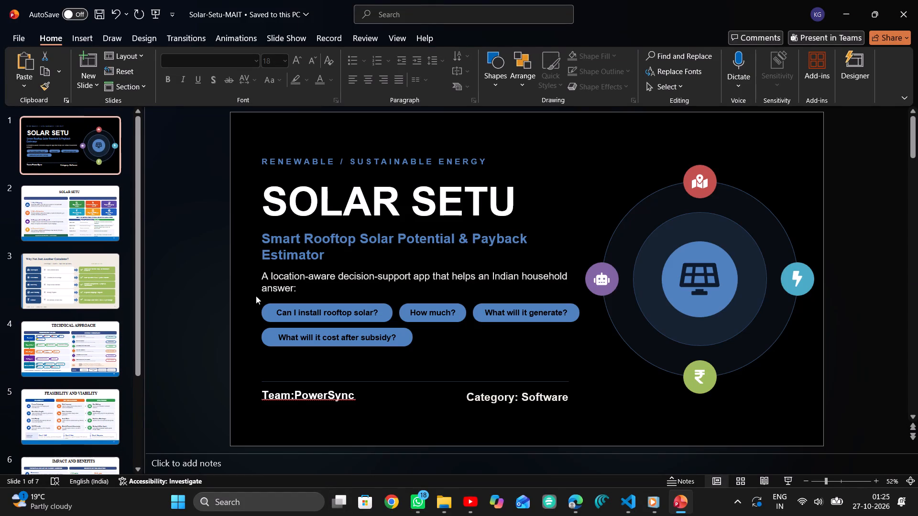
pyautogui.click(99, 224)
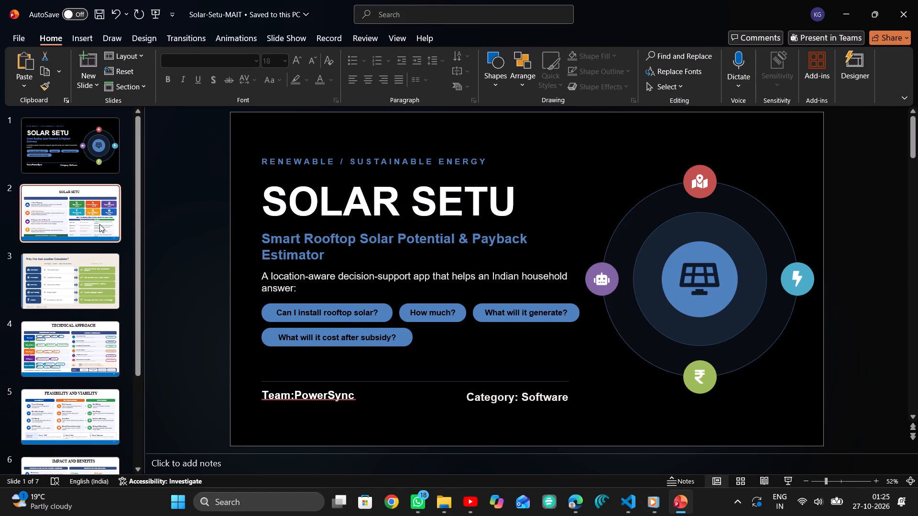
pyautogui.click(105, 276)
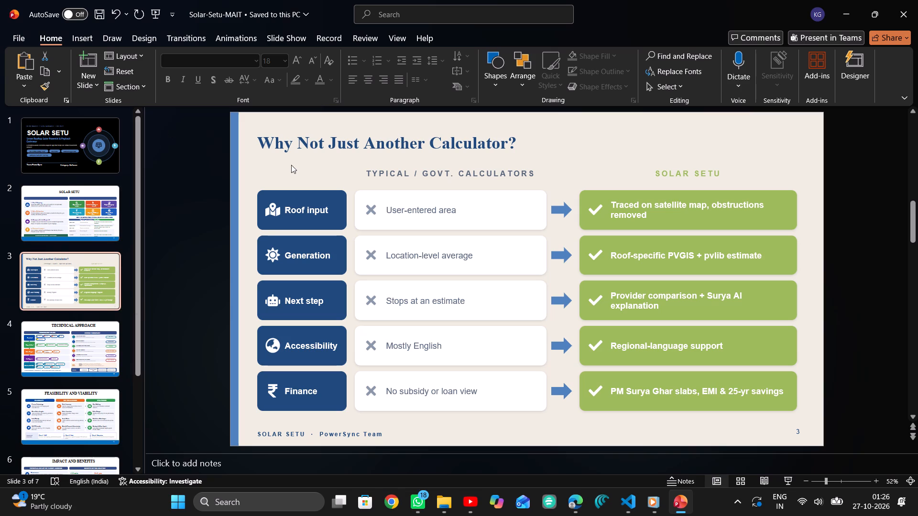
pyautogui.click(293, 115)
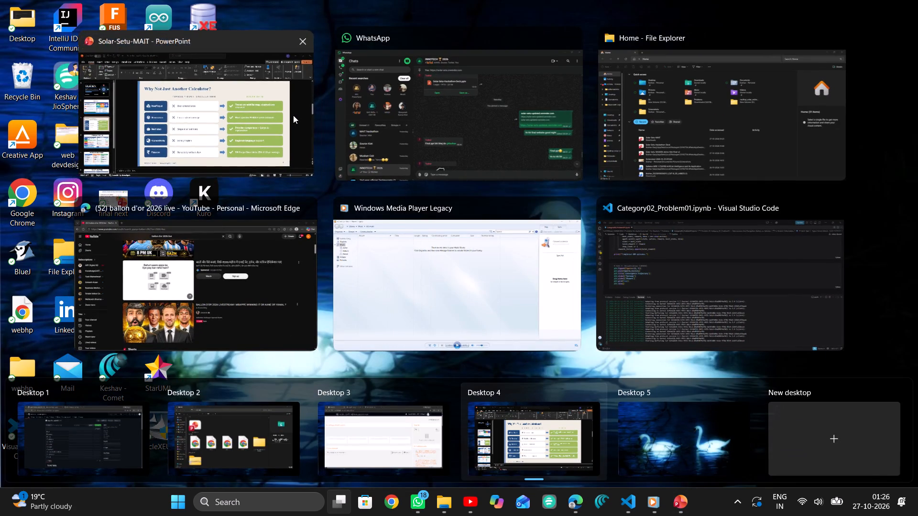
pyautogui.scroll(4, 70, 209)
pyautogui.click(76, 150)
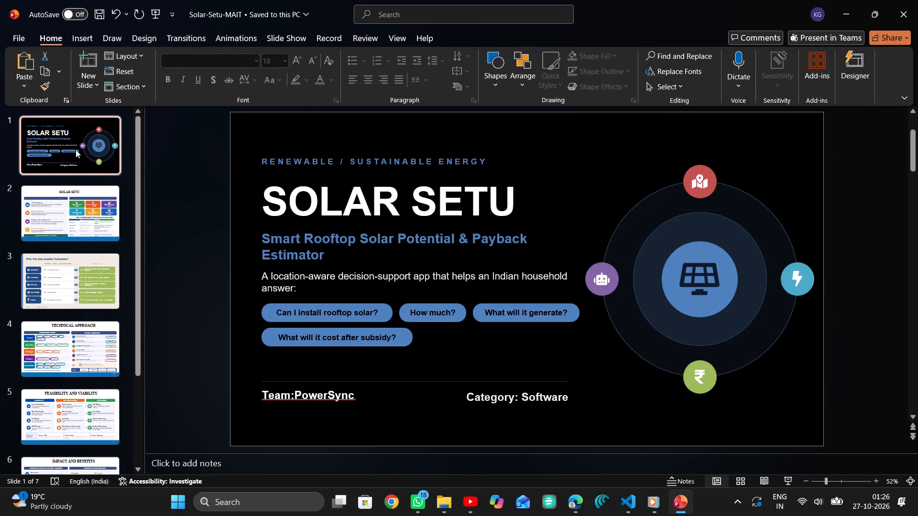
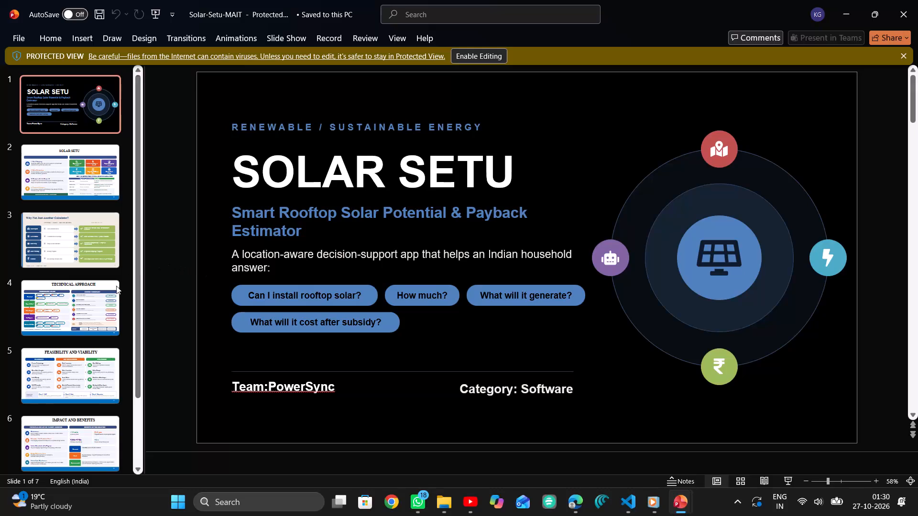
# Recheck slides 2 to 4 of the saved deck: the SOLAR SETU overview, the calculator comparison and TECHNICAL APPROACH.
pyautogui.click(106, 294)
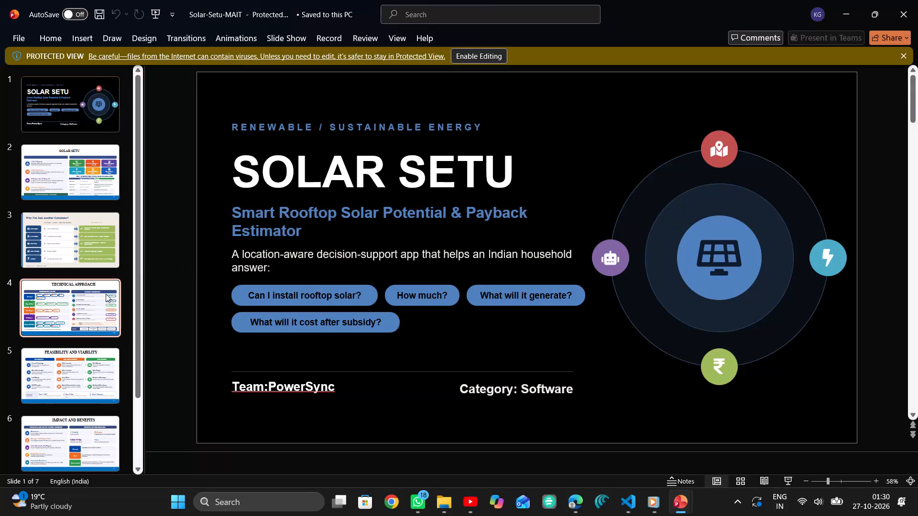
pyautogui.click(84, 248)
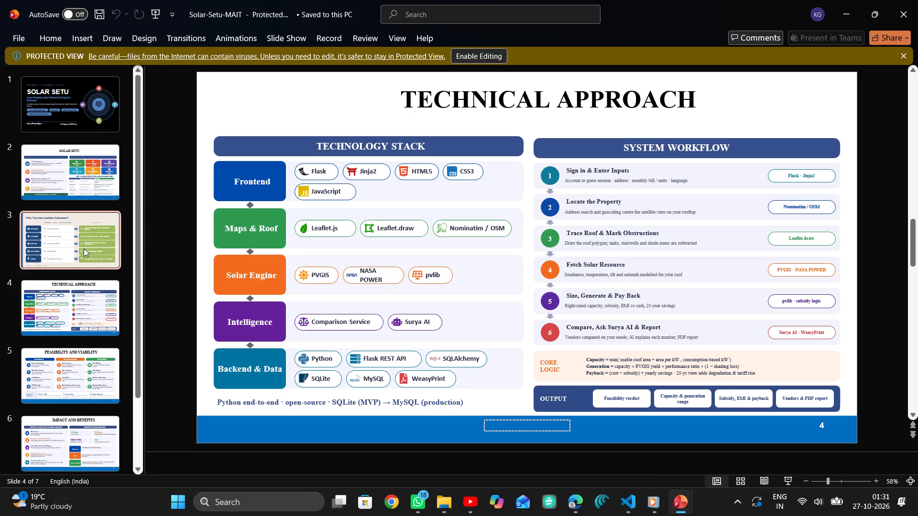
pyautogui.click(86, 198)
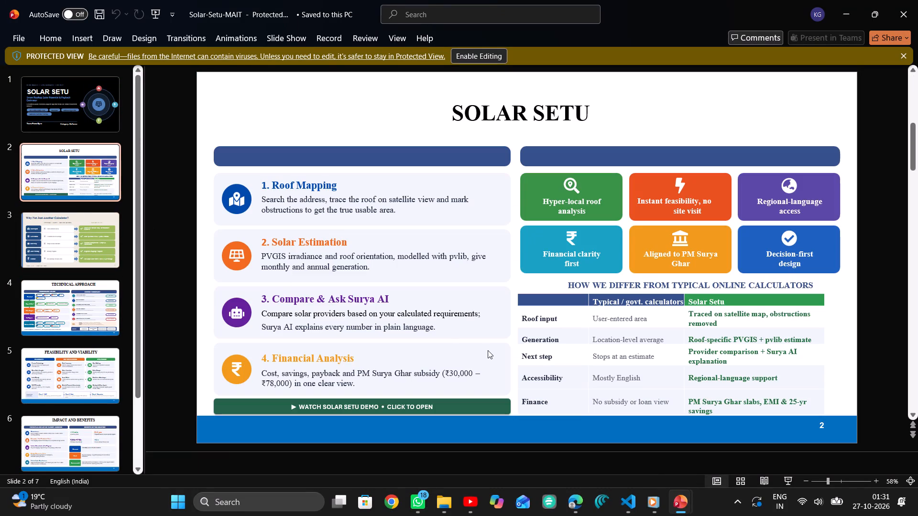
pyautogui.scroll(-1, 820, 391)
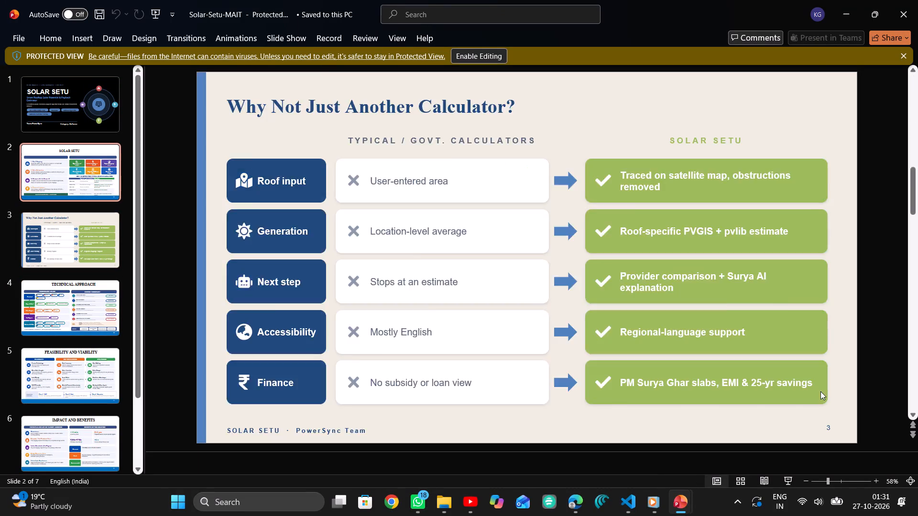
pyautogui.scroll(-1, 820, 391)
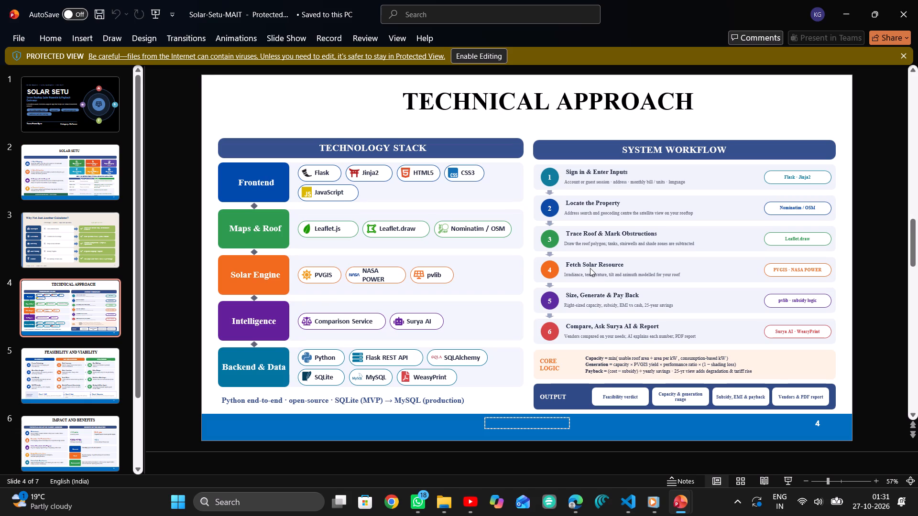
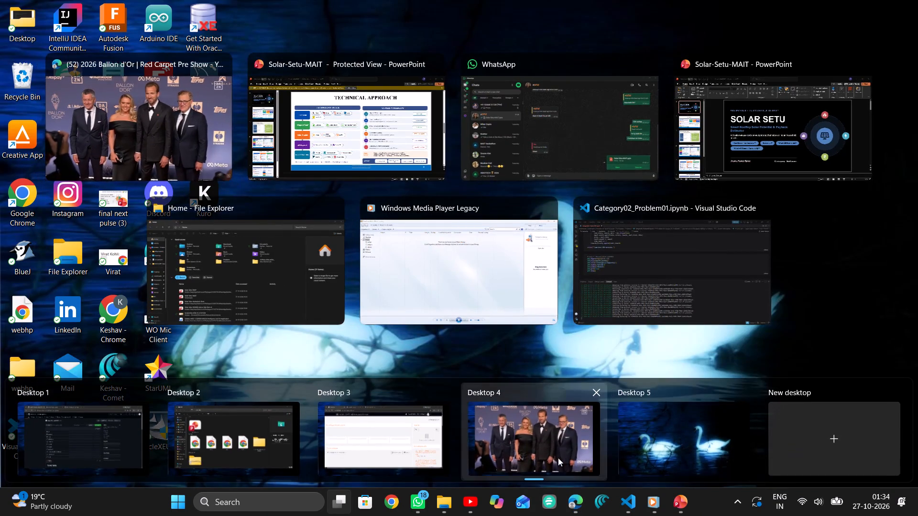
# Enable editing on the Protected View copy of Solar-Setu-MAIT, with the calculator comparison slide open.
pyautogui.click(371, 143)
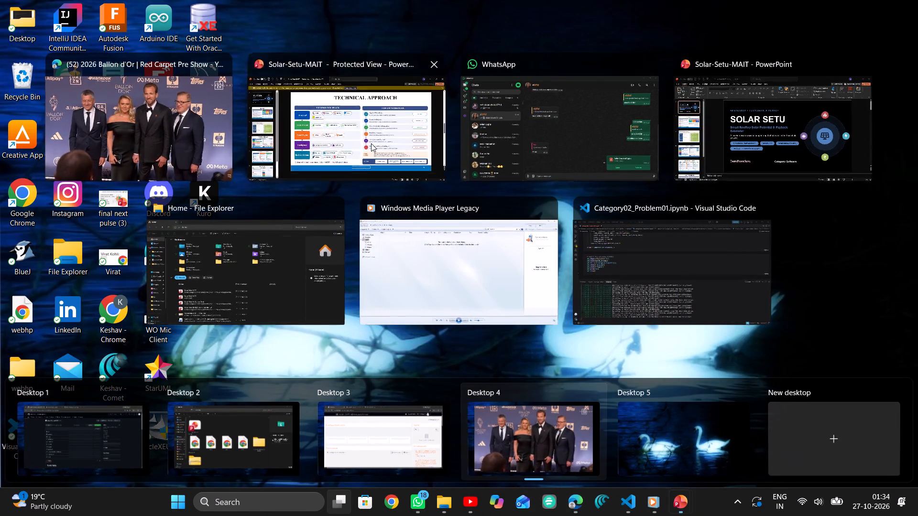
pyautogui.click(66, 233)
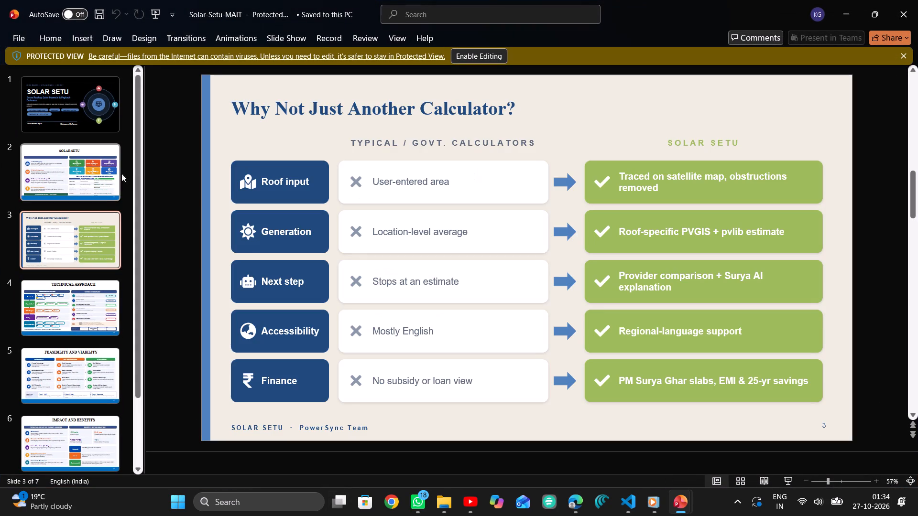
pyautogui.rightClick(222, 127)
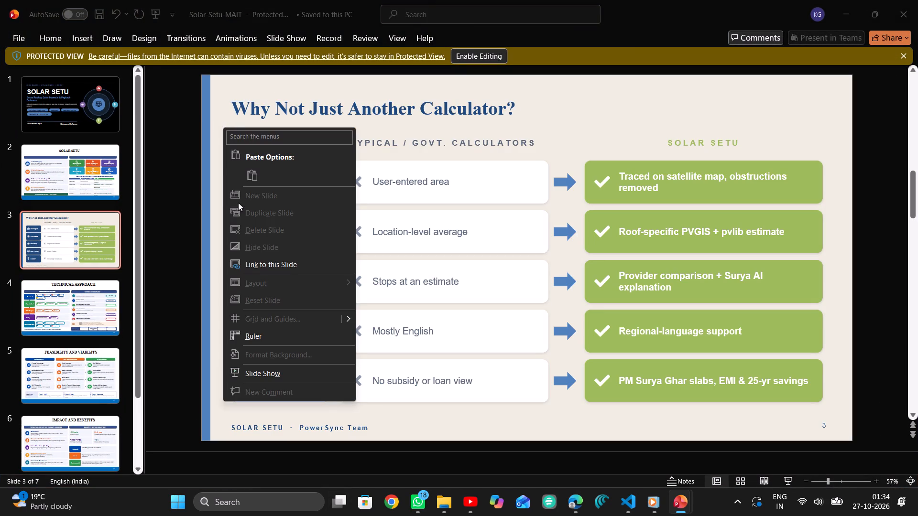
pyautogui.click(472, 54)
pyautogui.click(478, 50)
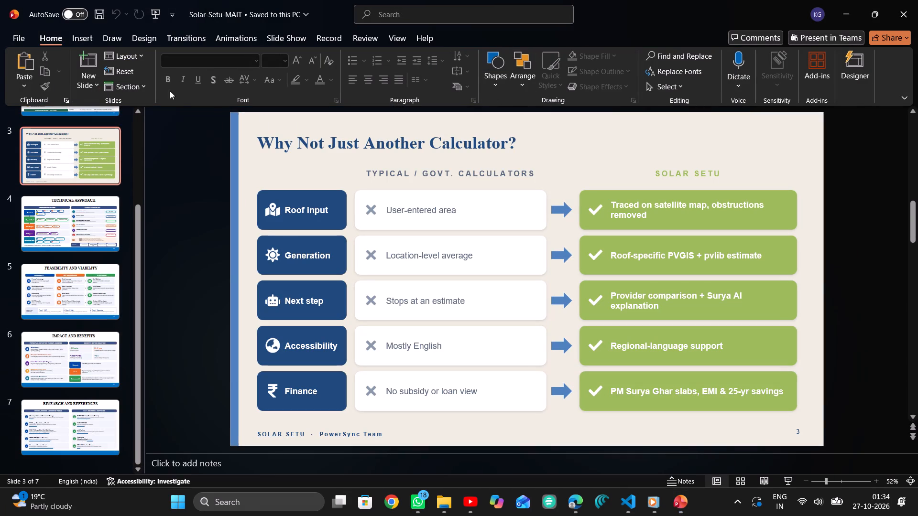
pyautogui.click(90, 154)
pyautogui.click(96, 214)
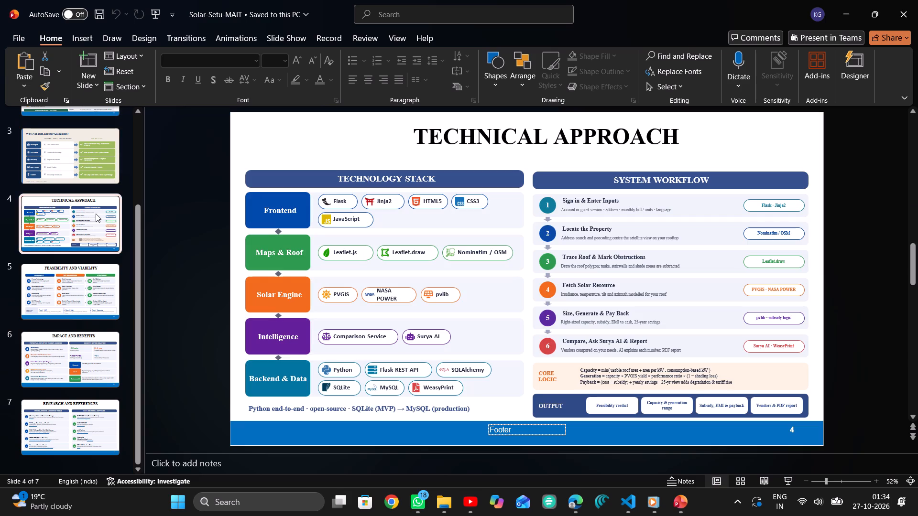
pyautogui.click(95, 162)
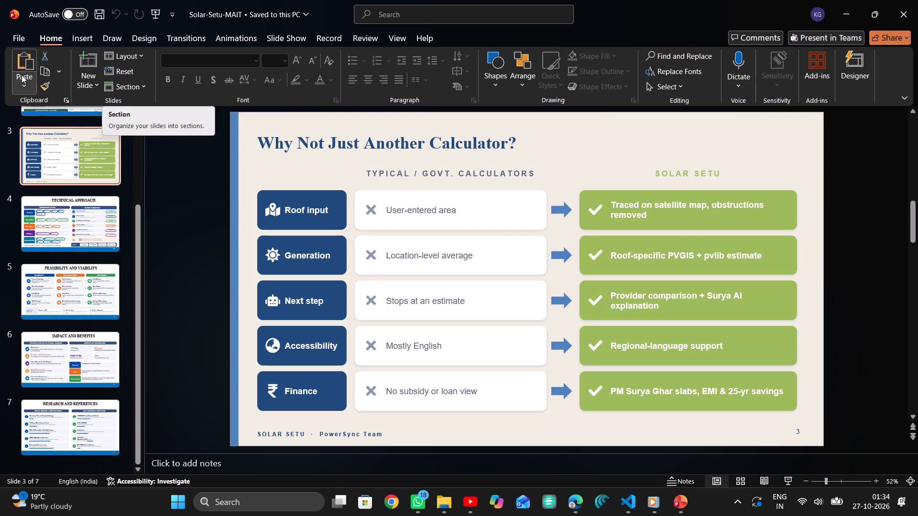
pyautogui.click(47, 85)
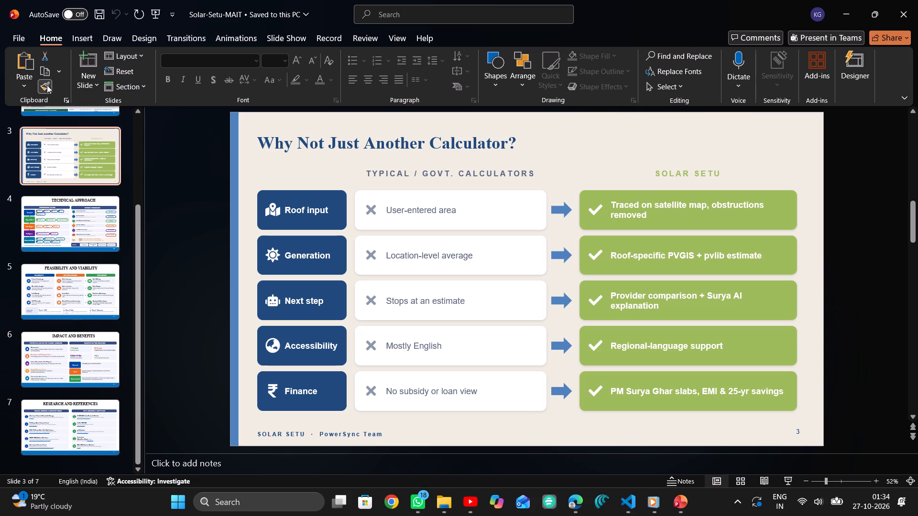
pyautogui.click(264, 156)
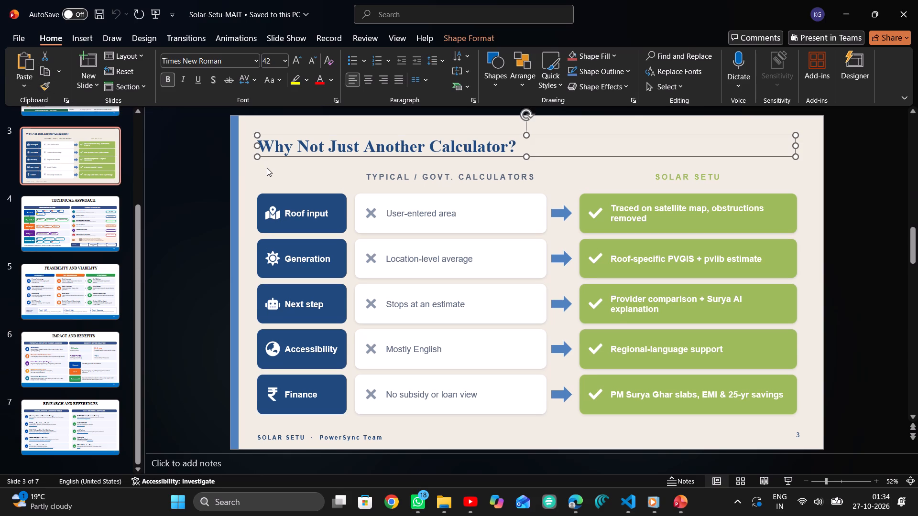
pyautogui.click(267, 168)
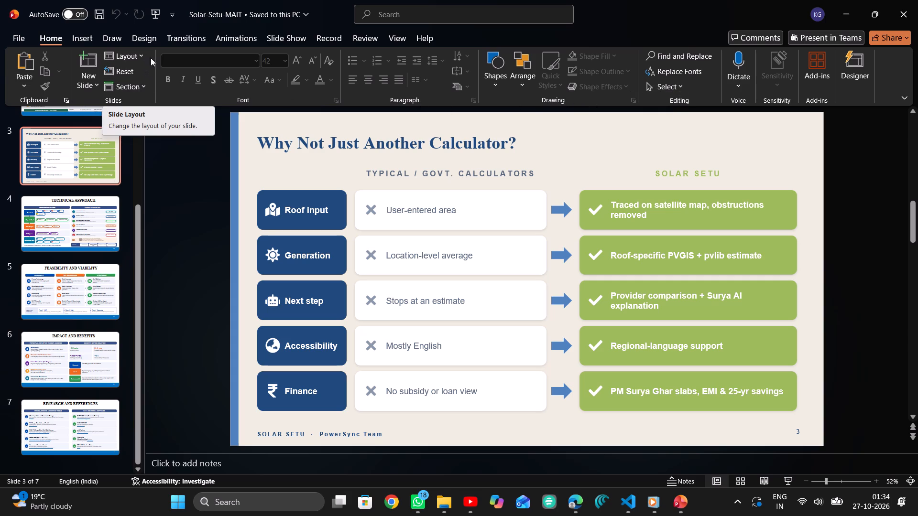
# Preview alternative theme colour palettes on the "Why Not Just Another Calculator?" slide.
pyautogui.click(90, 37)
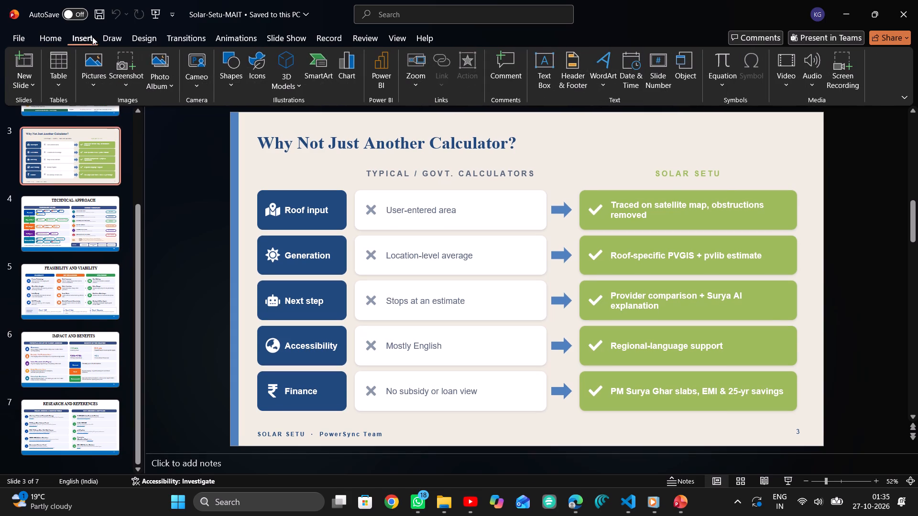
pyautogui.click(146, 35)
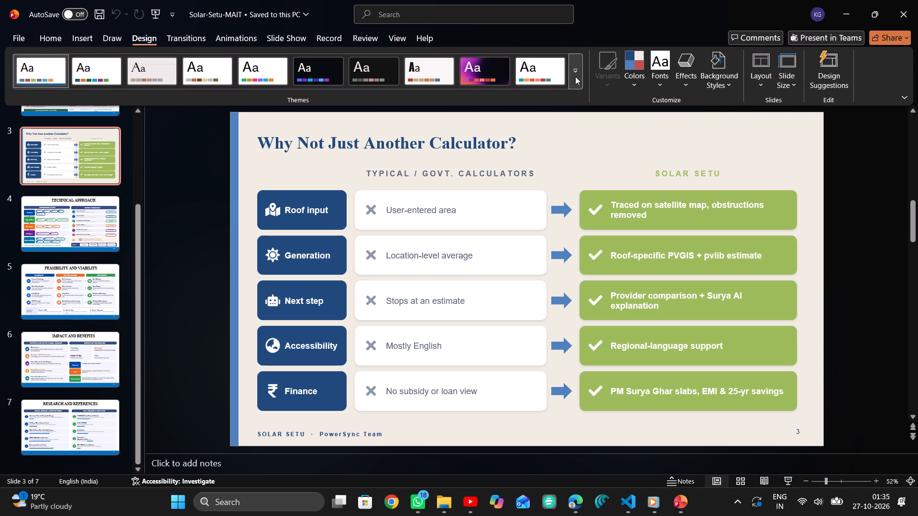
pyautogui.click(631, 70)
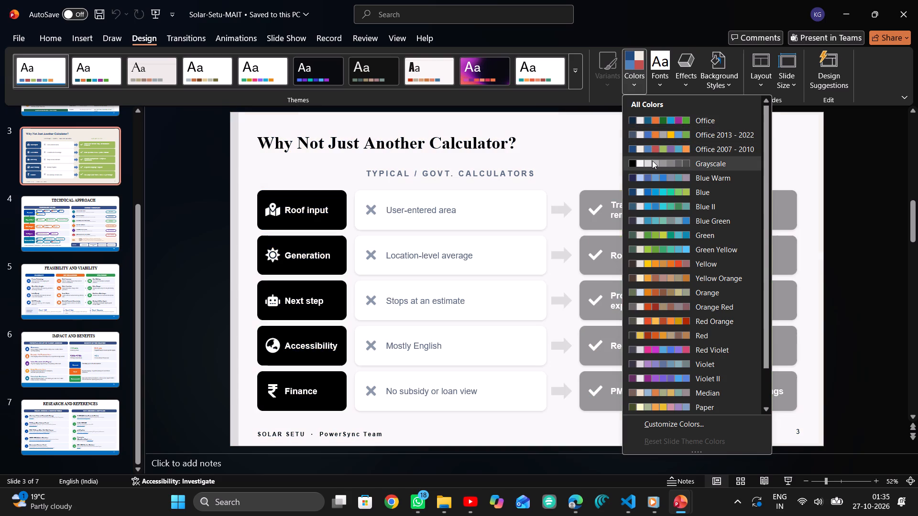
pyautogui.scroll(-1, 651, 182)
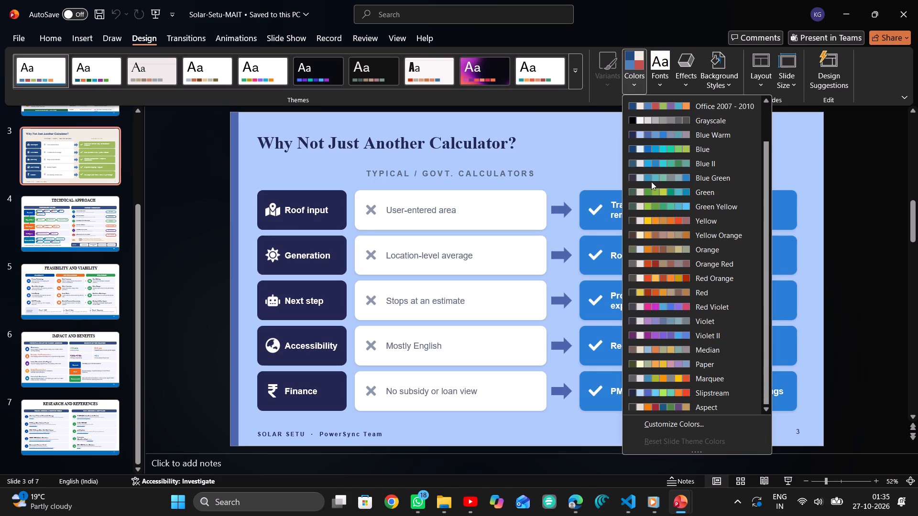
pyautogui.scroll(-1, 672, 275)
pyautogui.scroll(-1, 672, 342)
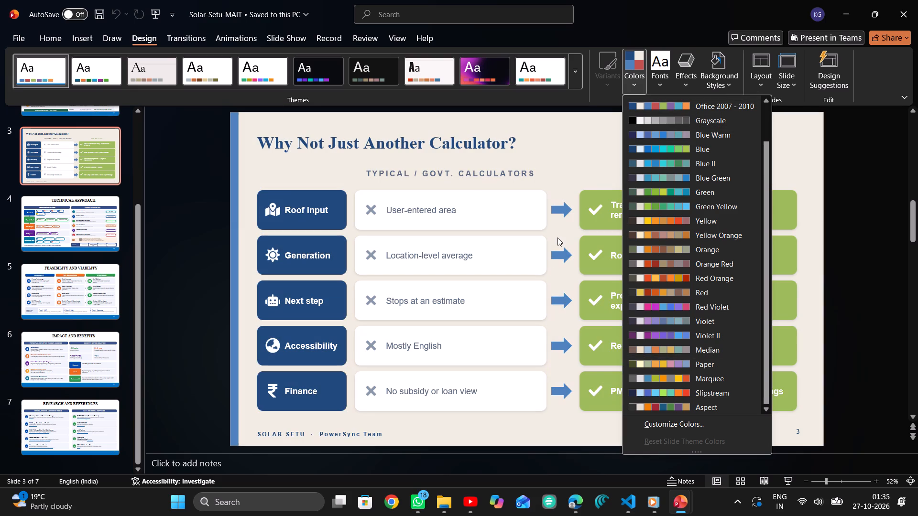
pyautogui.scroll(1, 93, 218)
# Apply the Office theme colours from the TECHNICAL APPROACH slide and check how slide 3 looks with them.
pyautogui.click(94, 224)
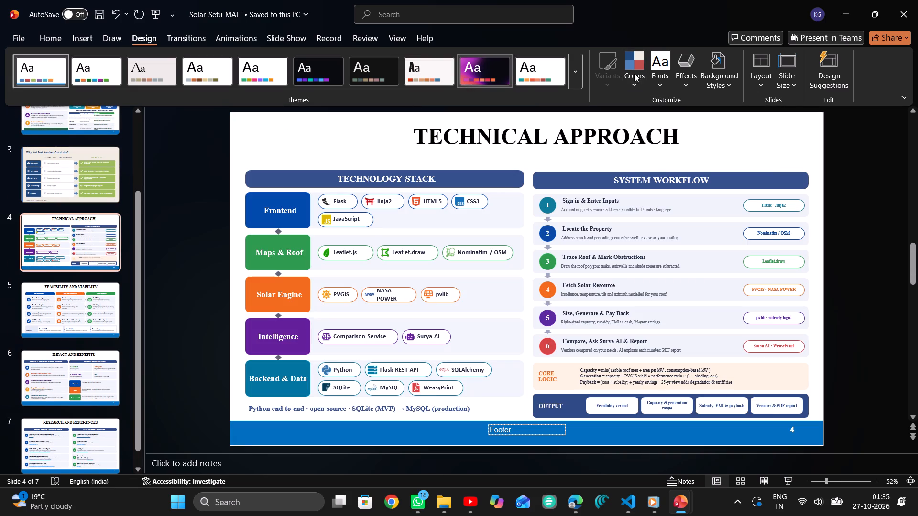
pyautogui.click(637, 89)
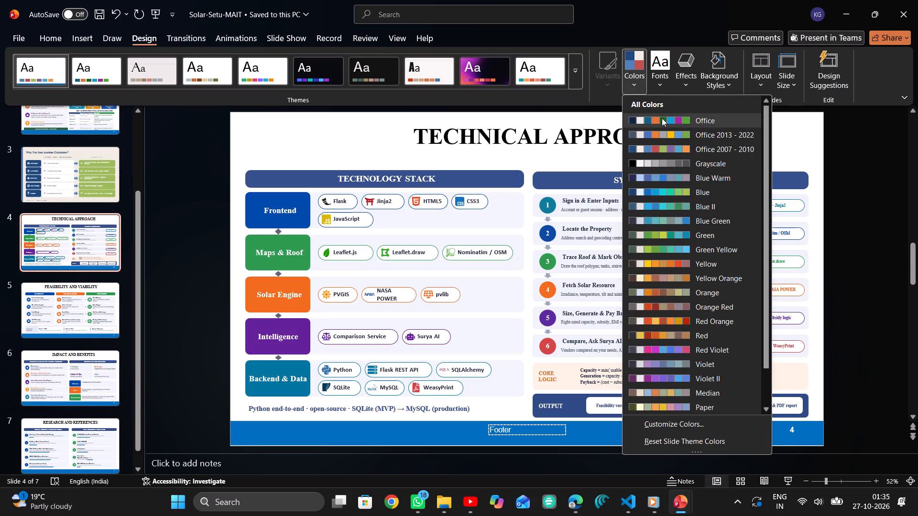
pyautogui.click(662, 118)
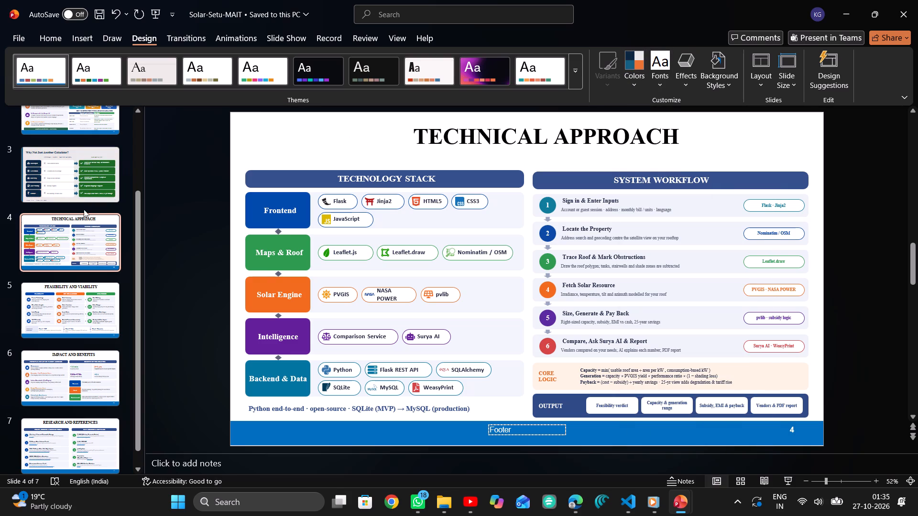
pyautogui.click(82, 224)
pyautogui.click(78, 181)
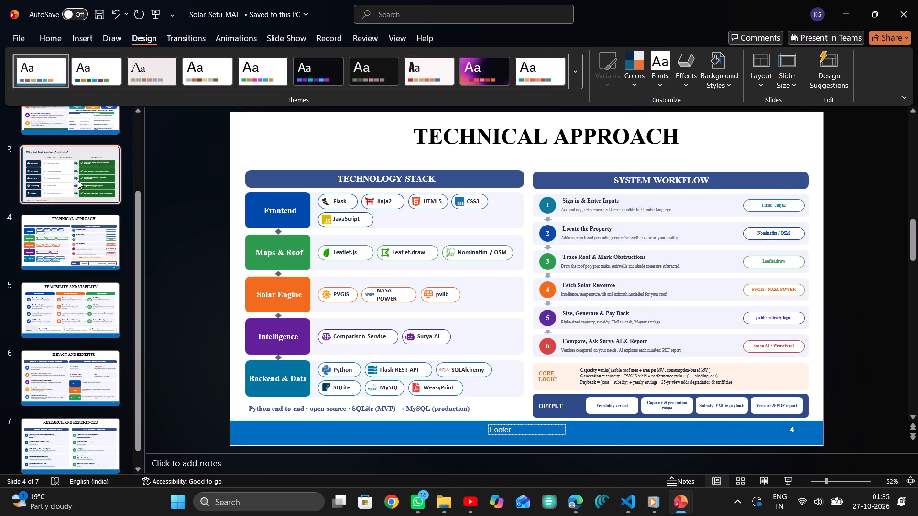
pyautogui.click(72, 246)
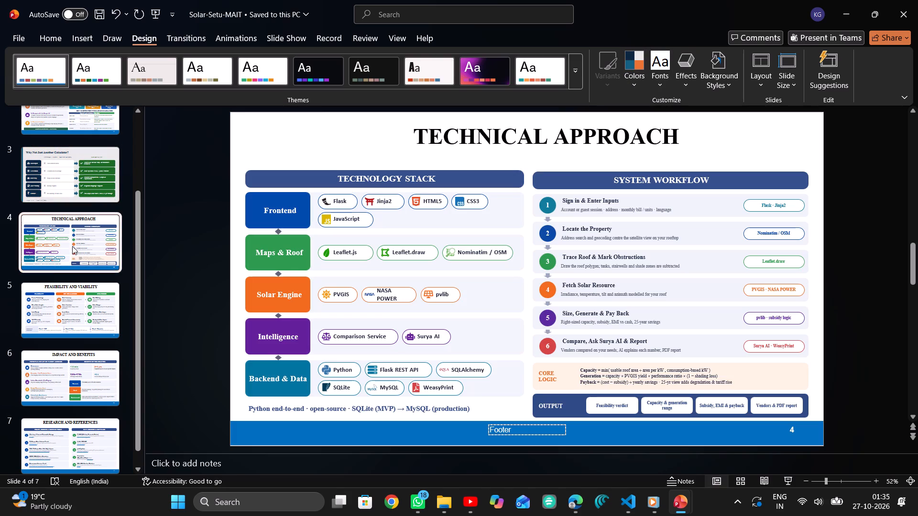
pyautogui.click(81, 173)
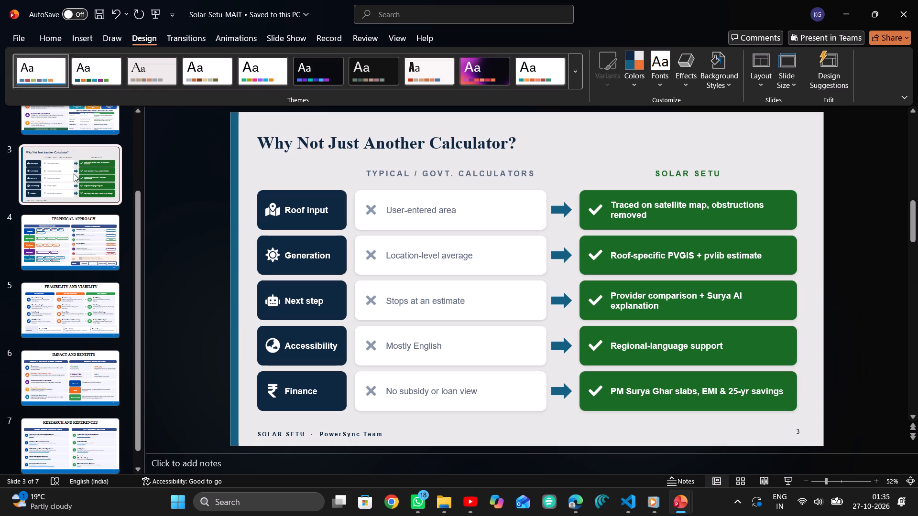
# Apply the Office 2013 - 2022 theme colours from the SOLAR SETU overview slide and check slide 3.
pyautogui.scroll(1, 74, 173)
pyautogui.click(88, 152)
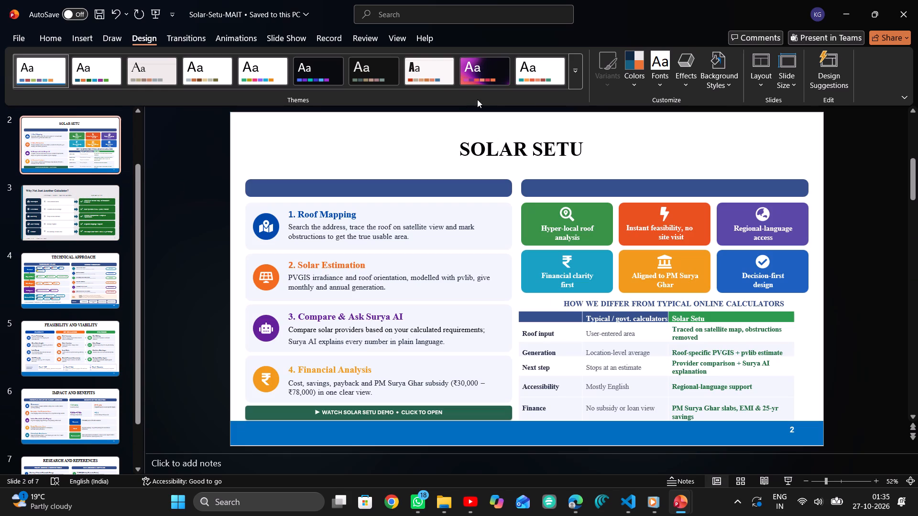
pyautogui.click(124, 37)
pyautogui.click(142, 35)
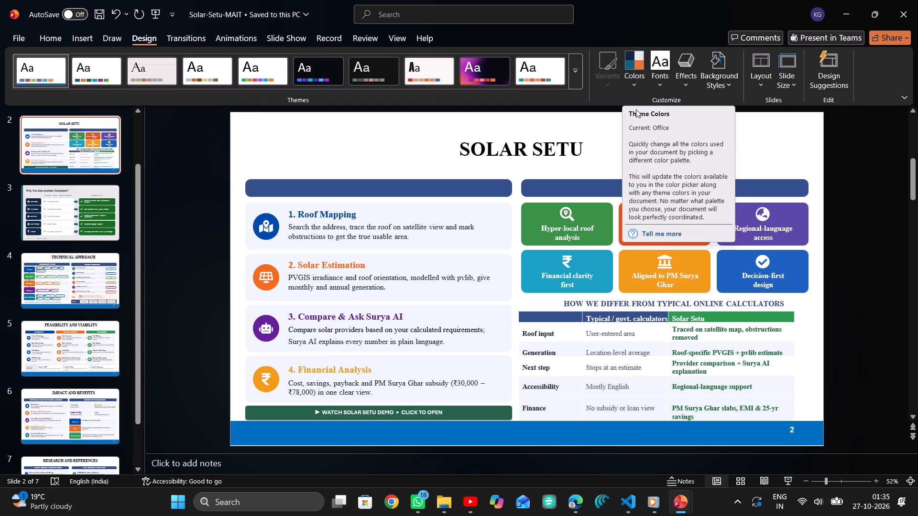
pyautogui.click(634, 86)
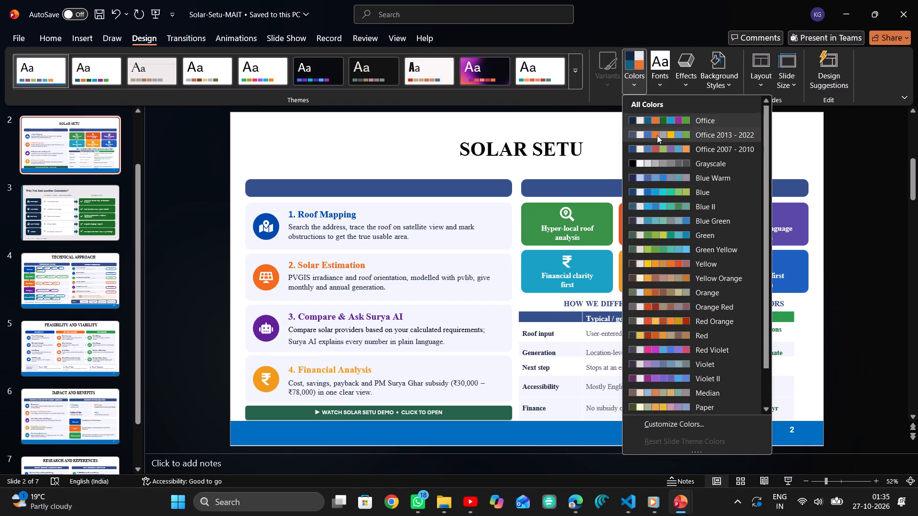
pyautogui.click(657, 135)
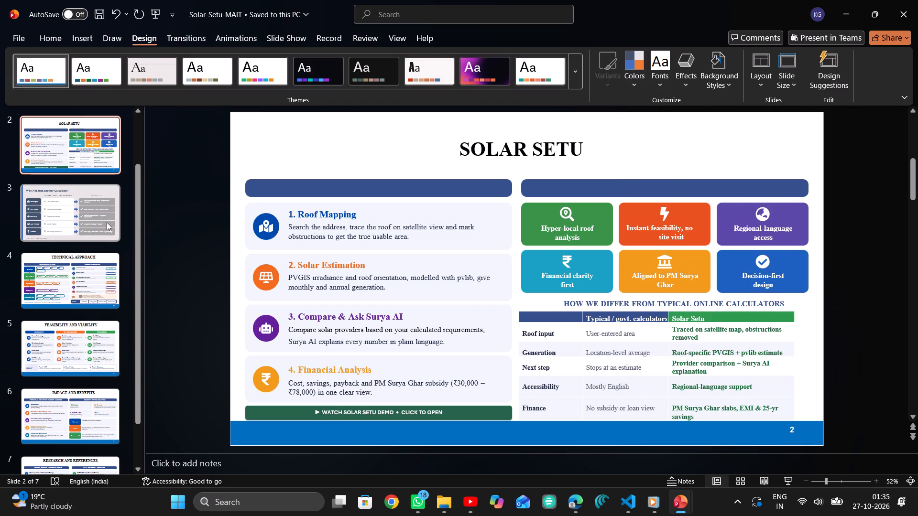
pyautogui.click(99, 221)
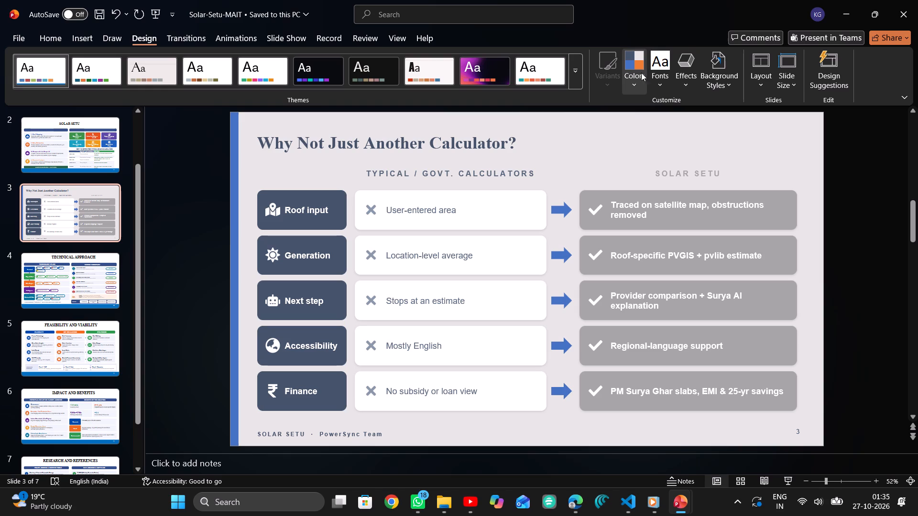
# Apply the Office theme colours with the calculator comparison slide selected.
pyautogui.click(638, 86)
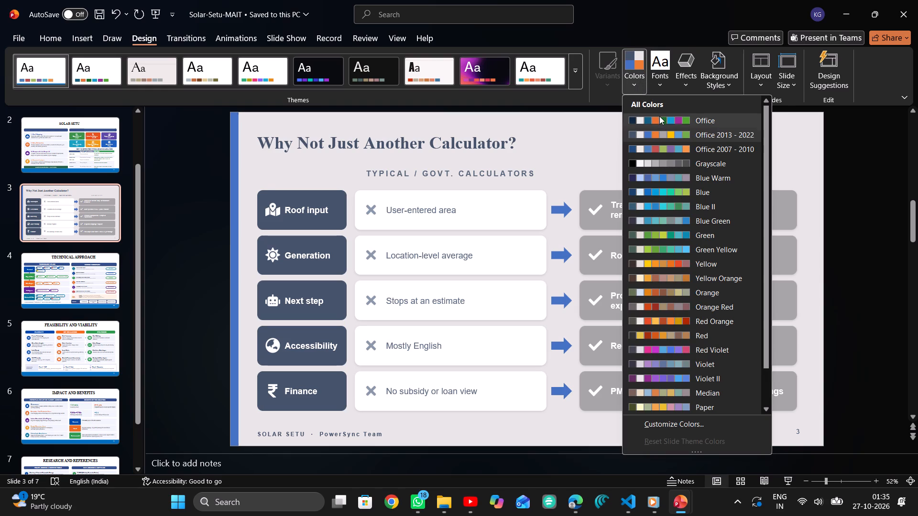
pyautogui.click(659, 116)
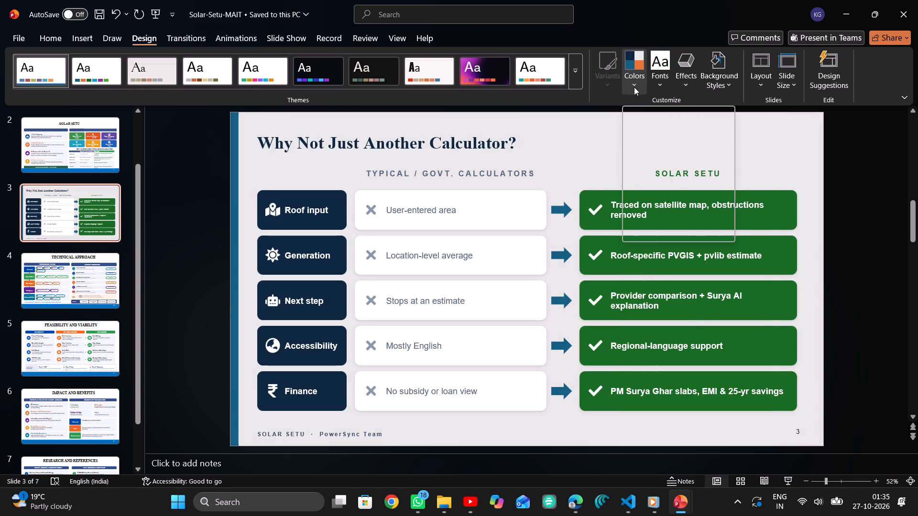
# Preview more theme colour palettes on slide 3, try to reset its theme colours, and look at the theme fonts.
pyautogui.click(634, 87)
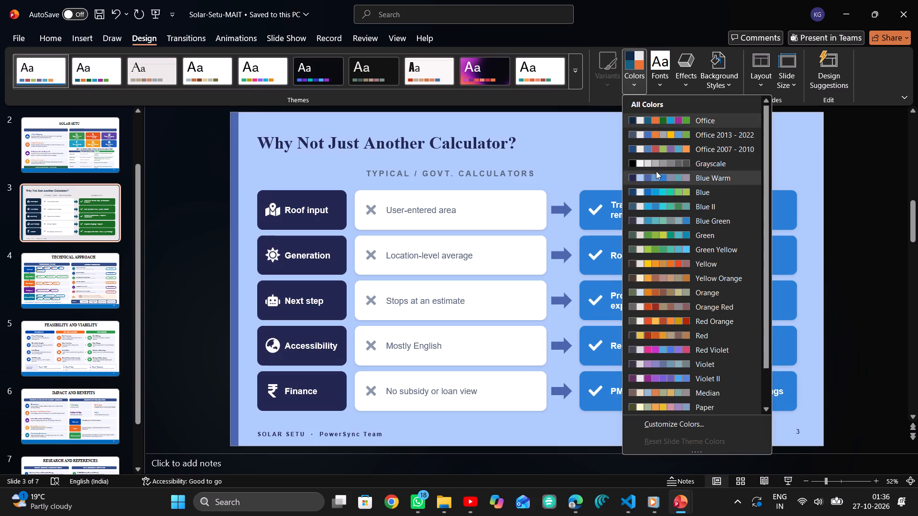
pyautogui.scroll(-1, 656, 201)
pyautogui.scroll(-1, 659, 273)
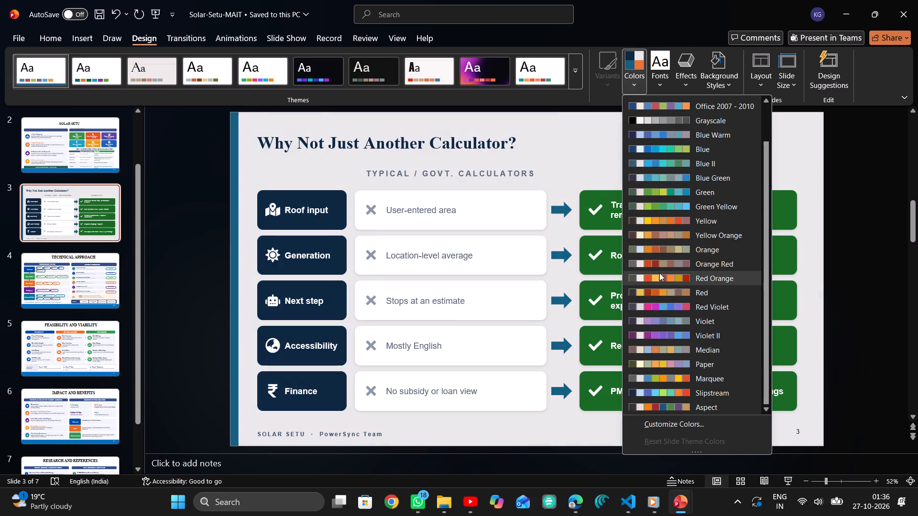
pyautogui.scroll(-1, 659, 273)
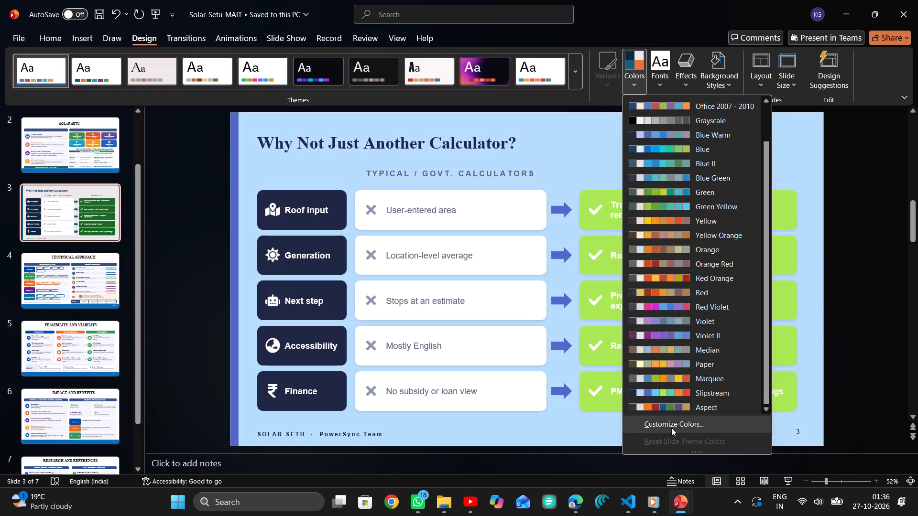
pyautogui.click(677, 441)
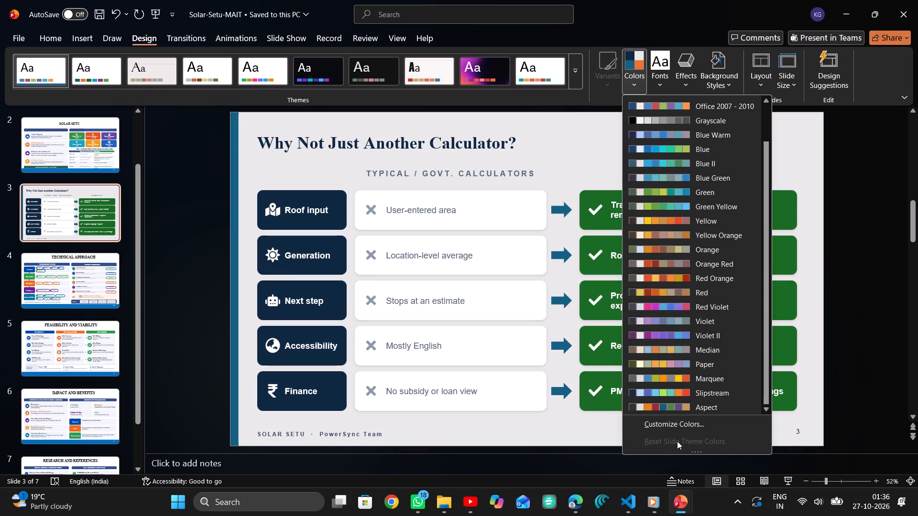
pyautogui.click(657, 85)
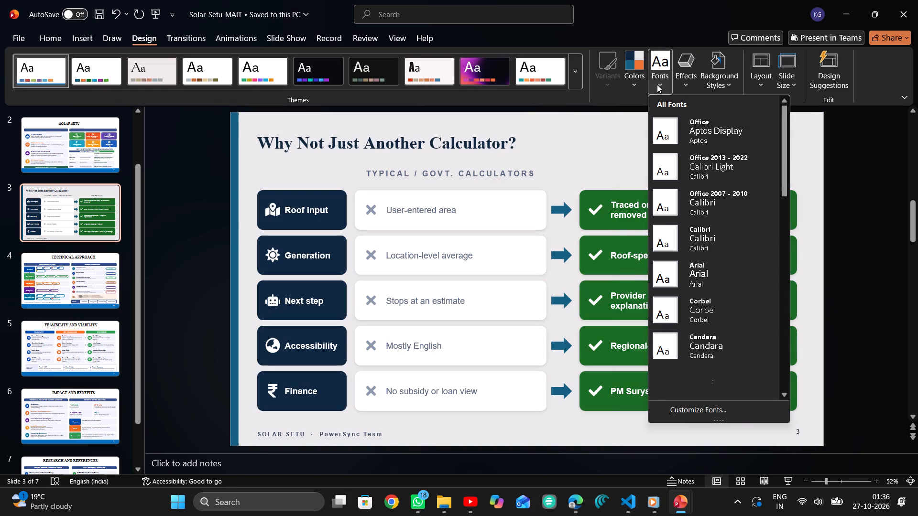
# Try to give the calculator comparison slide the plain white background style.
pyautogui.click(730, 85)
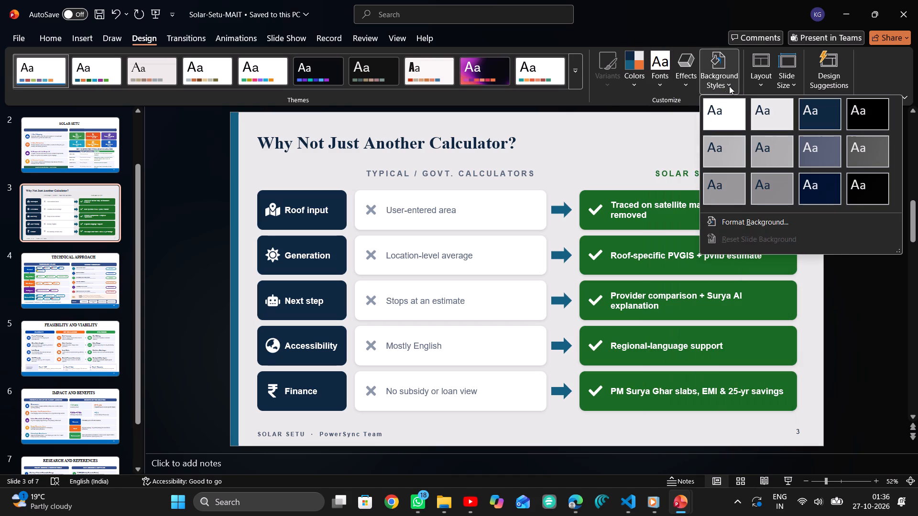
pyautogui.click(722, 119)
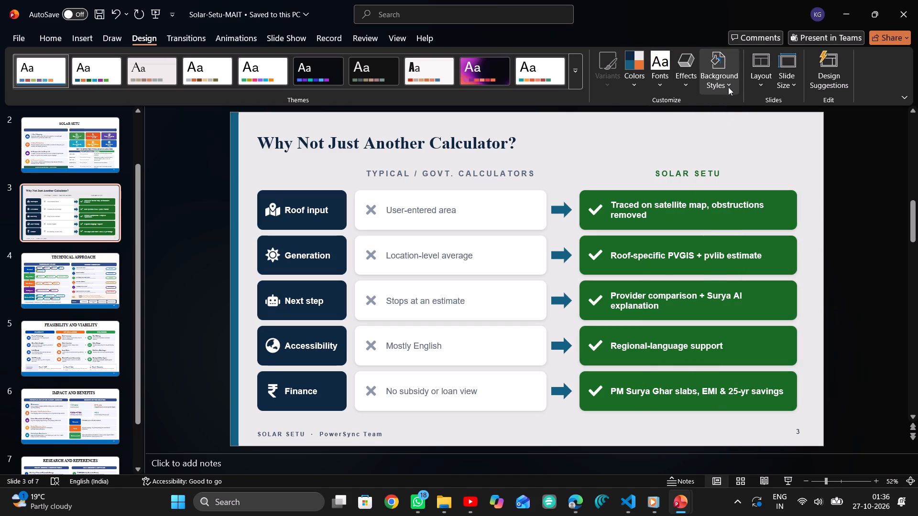
pyautogui.click(728, 86)
pyautogui.click(722, 115)
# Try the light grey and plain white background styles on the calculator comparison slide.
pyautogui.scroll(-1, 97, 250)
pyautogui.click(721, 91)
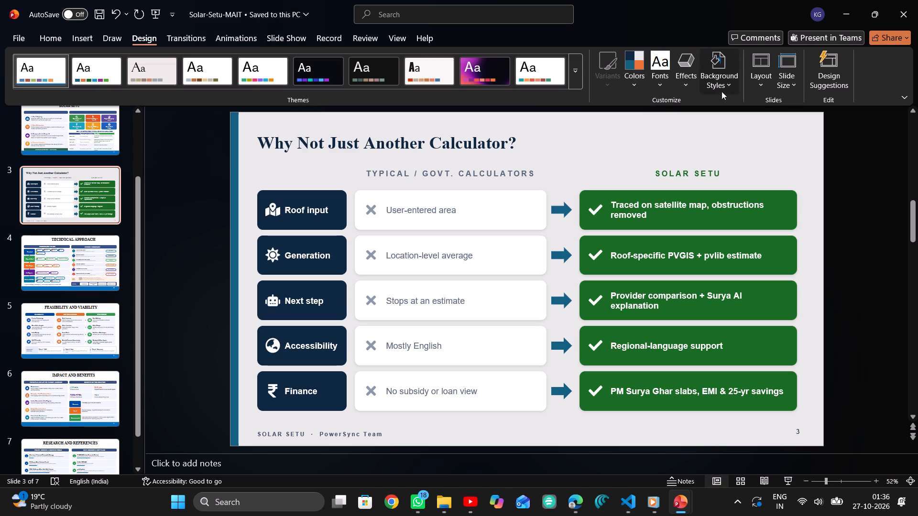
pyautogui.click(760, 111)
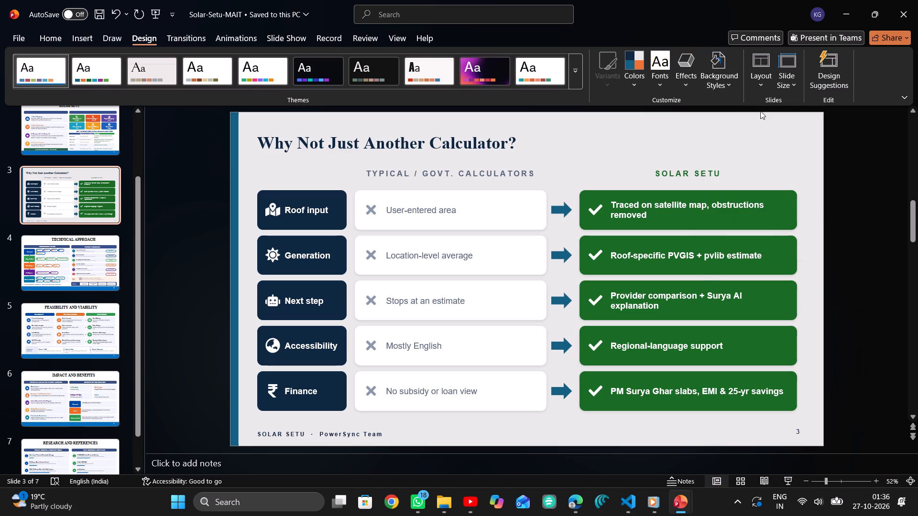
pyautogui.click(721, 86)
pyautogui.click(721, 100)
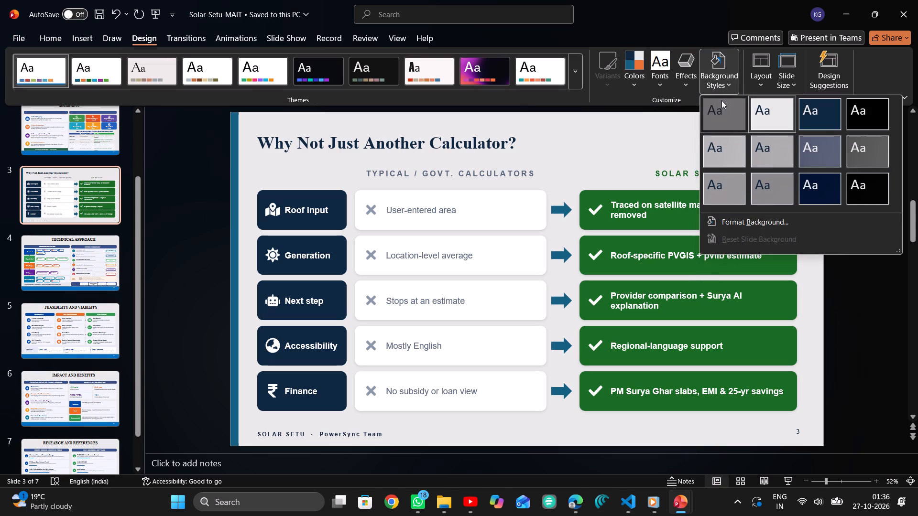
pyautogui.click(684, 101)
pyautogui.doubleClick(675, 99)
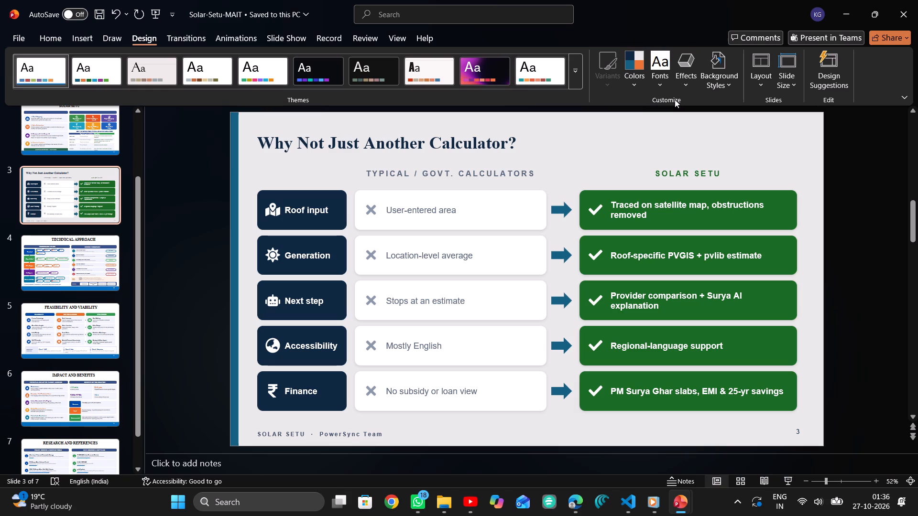
# Compare the calculator comparison slide's styling with the Technical Approach and SOLAR SETU overview slides.
pyautogui.click(68, 244)
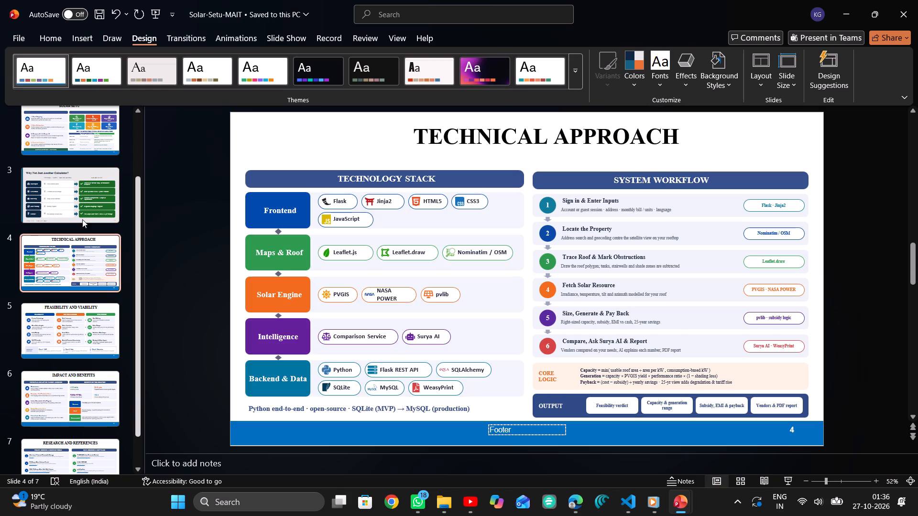
pyautogui.click(81, 209)
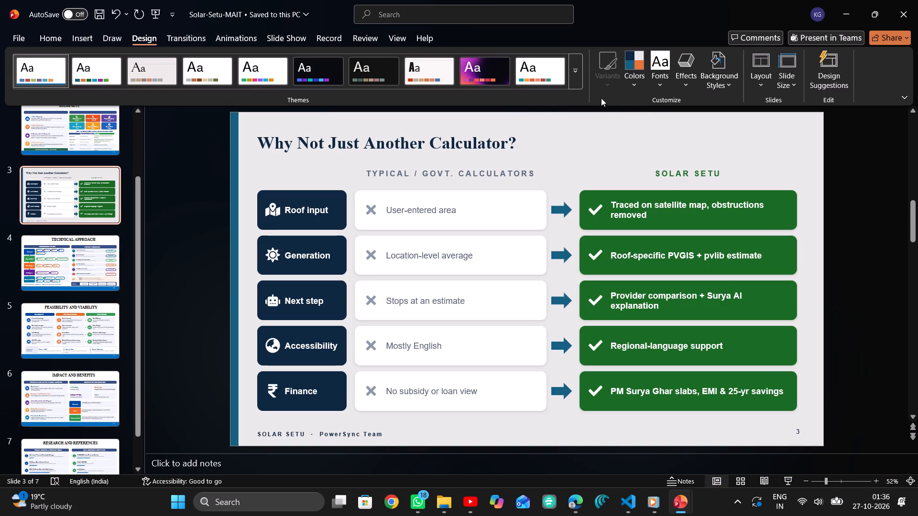
pyautogui.click(90, 137)
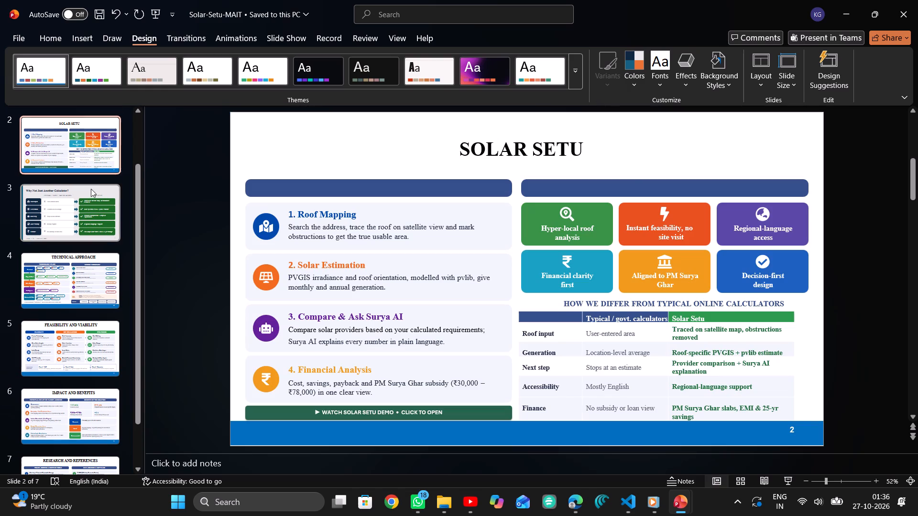
pyautogui.click(90, 190)
pyautogui.click(90, 160)
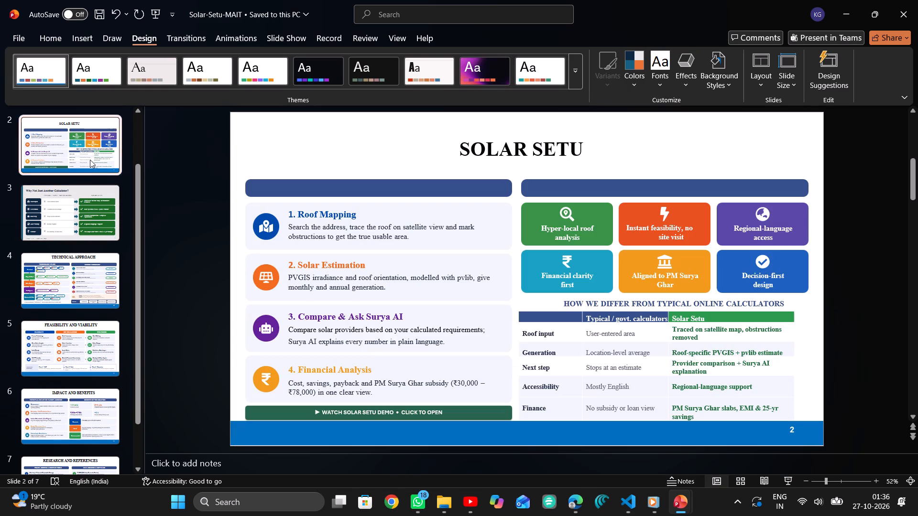
pyautogui.click(85, 207)
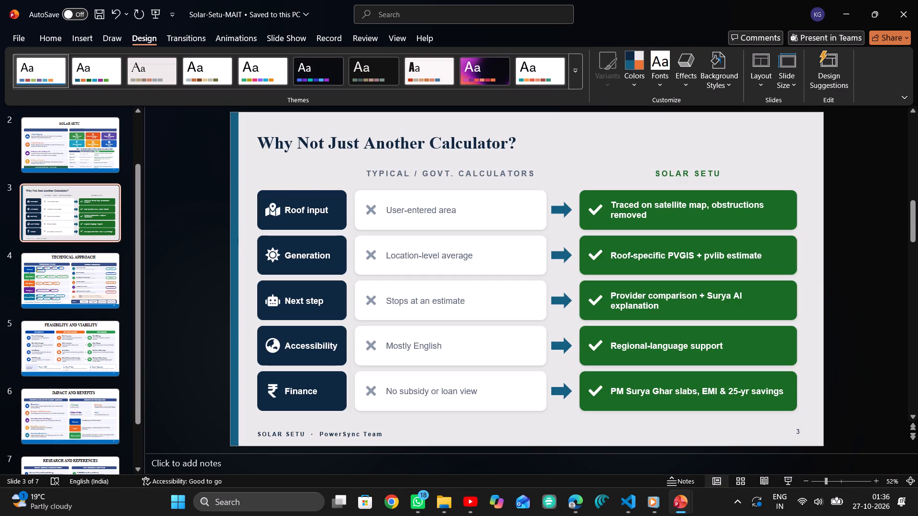
pyautogui.click(340, 221)
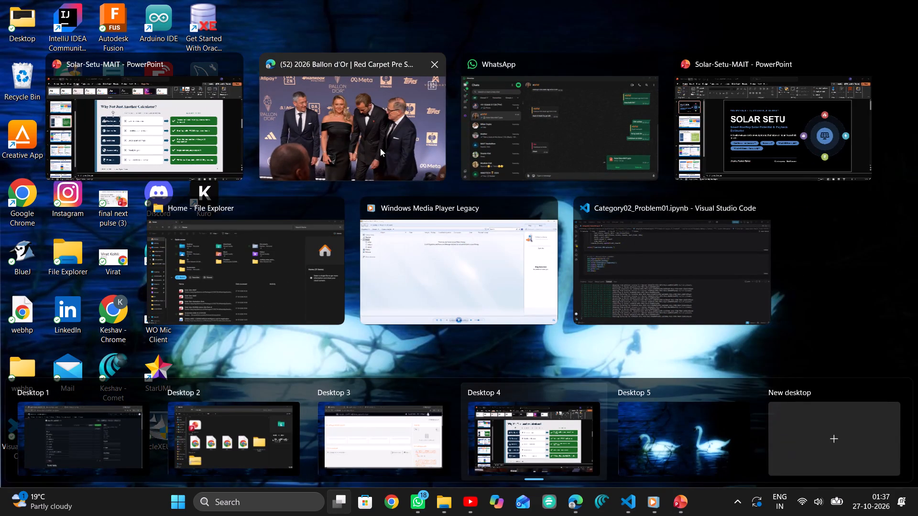
# Switch to Microsoft Edge and pause the 2026 Ballon d'Or Red Carpet Pre Show stream.
pyautogui.click(380, 148)
pyautogui.click(413, 173)
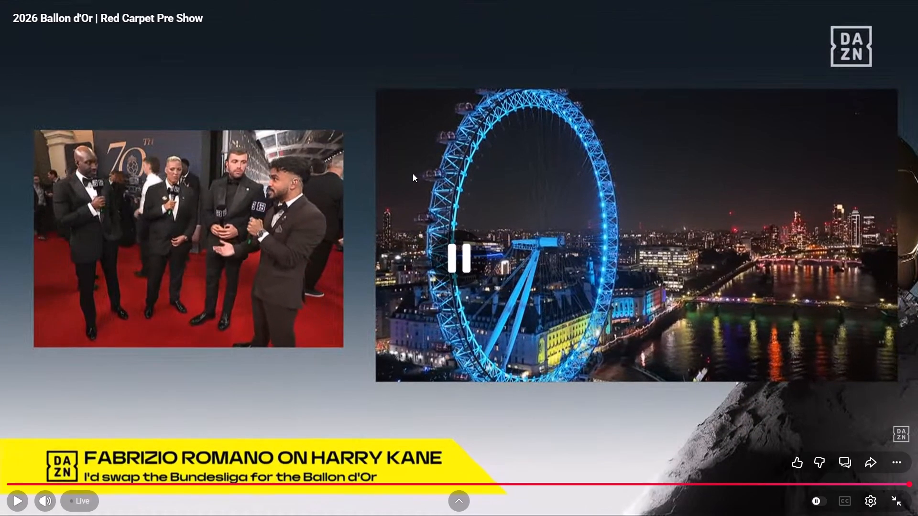
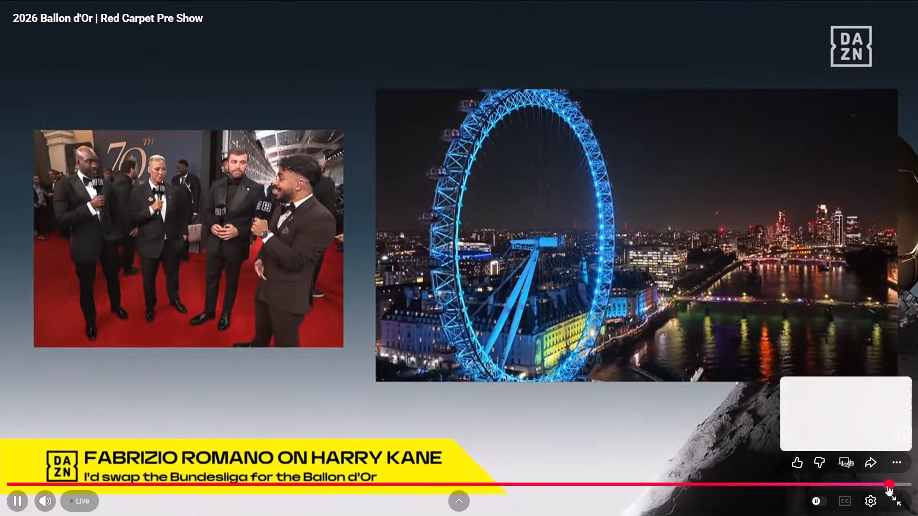
# Skip the 2026 Ballon d'Or Red Carpet Pre Show stream ahead to the live point.
pyautogui.moveTo(891, 485); pyautogui.dragTo(917, 484)
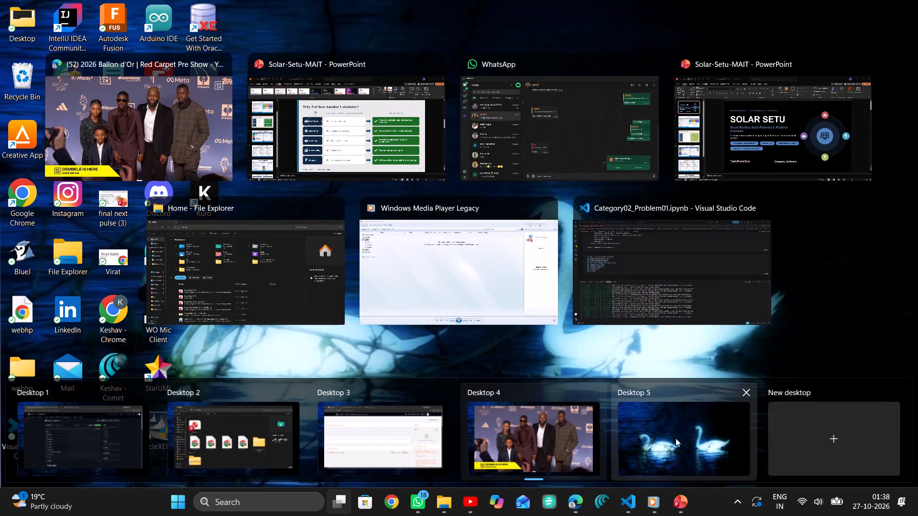
# Switch back to the Solar-Setu-MAIT deck in PowerPoint and select the "Why Not Just Another Calculator?" title on slide 3.
pyautogui.click(330, 105)
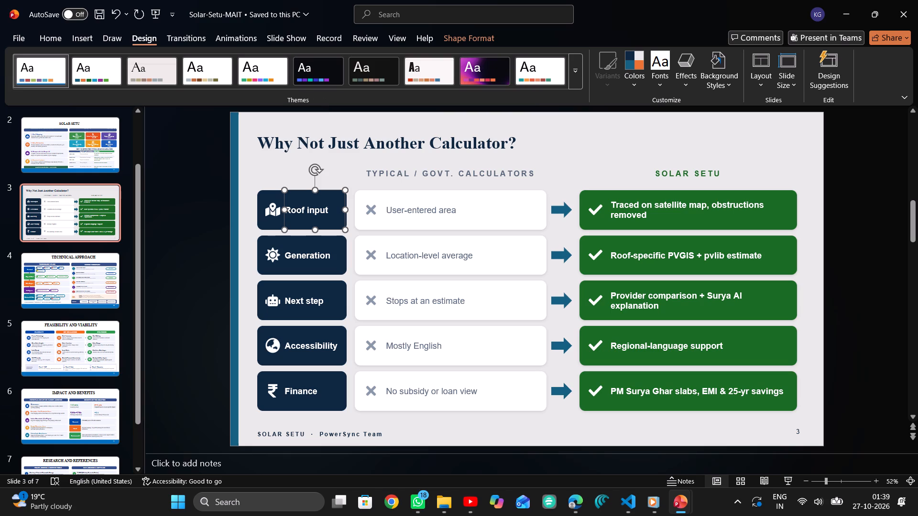
pyautogui.click(325, 153)
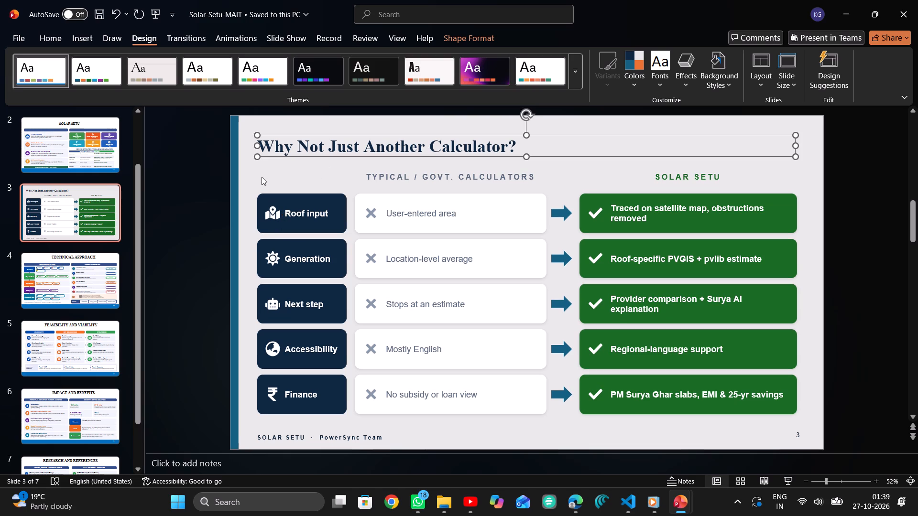
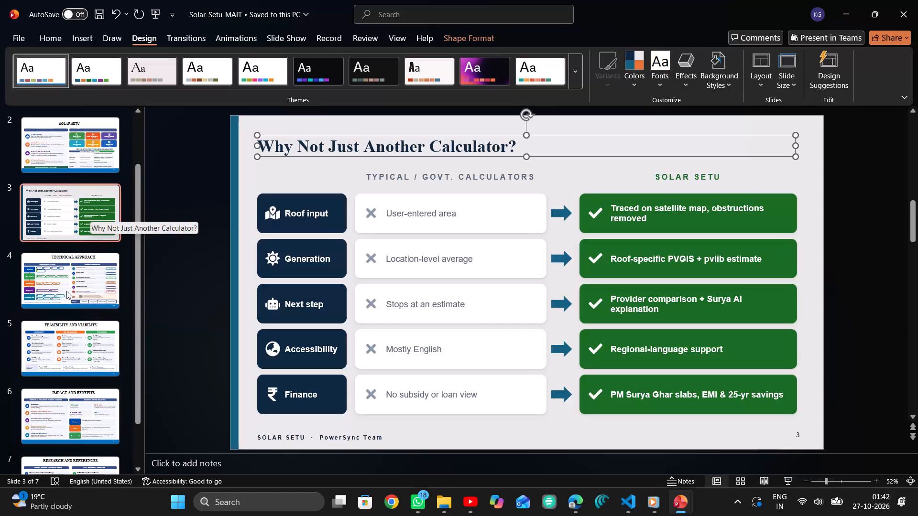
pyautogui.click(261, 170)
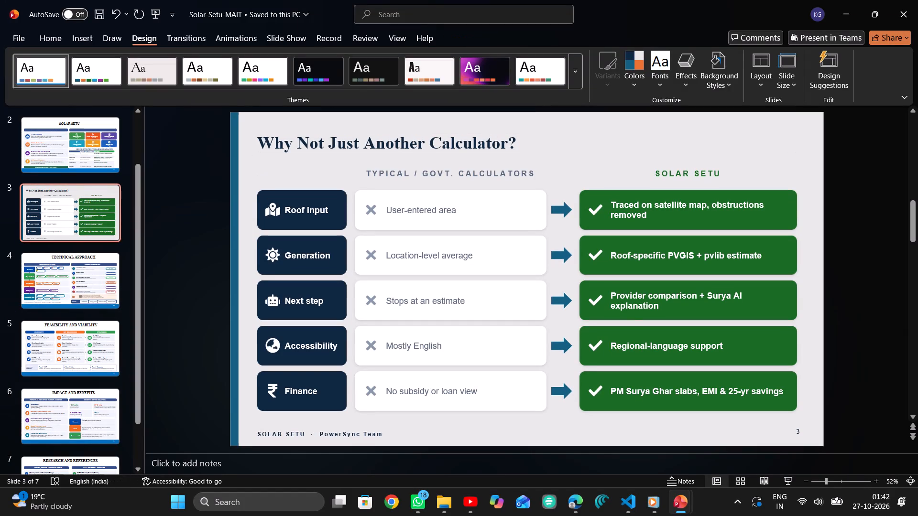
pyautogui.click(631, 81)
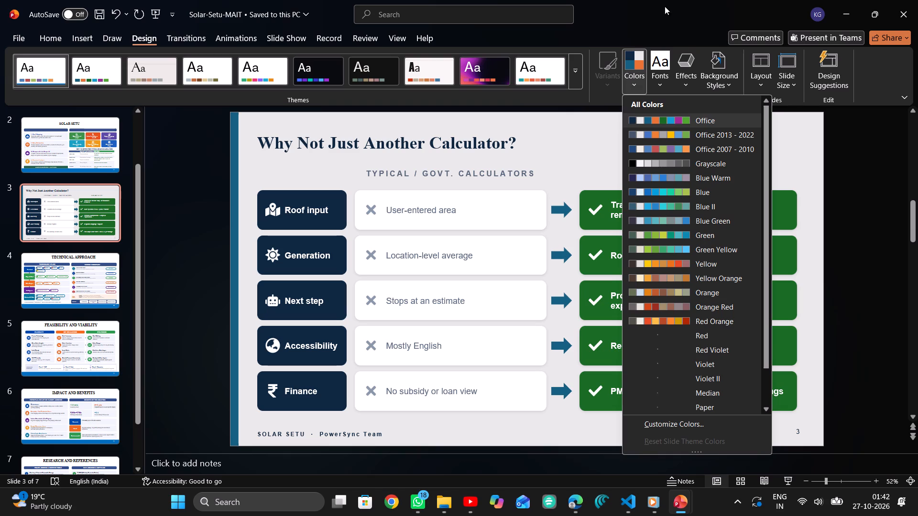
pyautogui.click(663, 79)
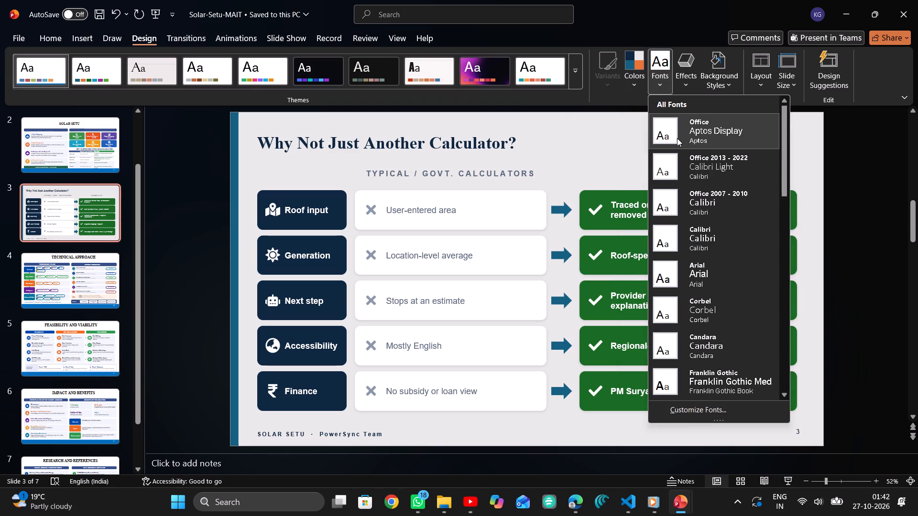
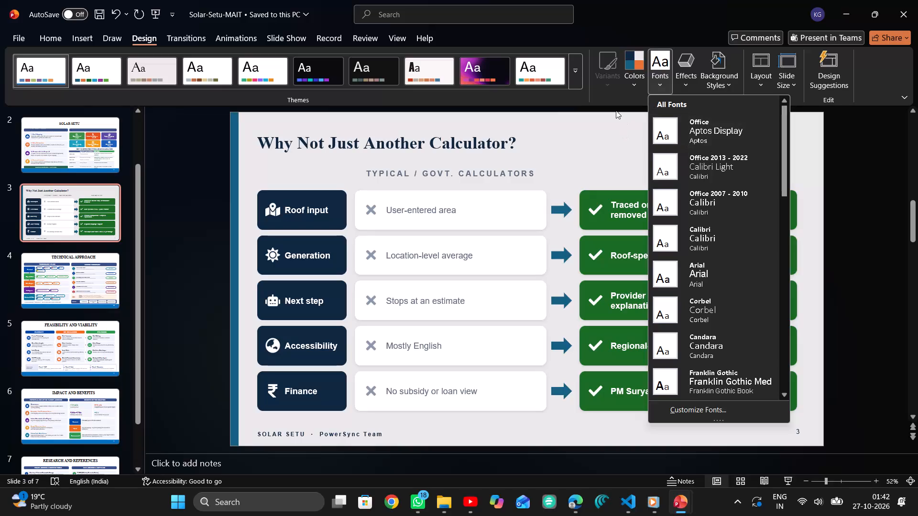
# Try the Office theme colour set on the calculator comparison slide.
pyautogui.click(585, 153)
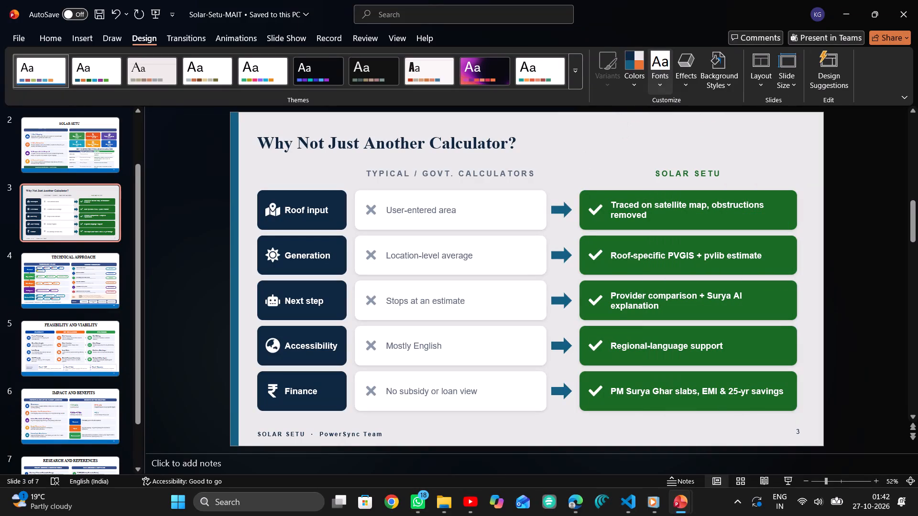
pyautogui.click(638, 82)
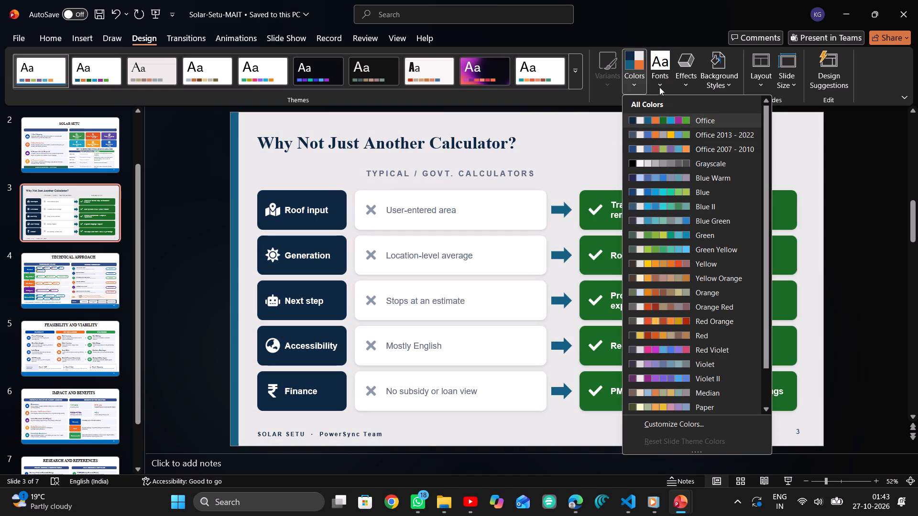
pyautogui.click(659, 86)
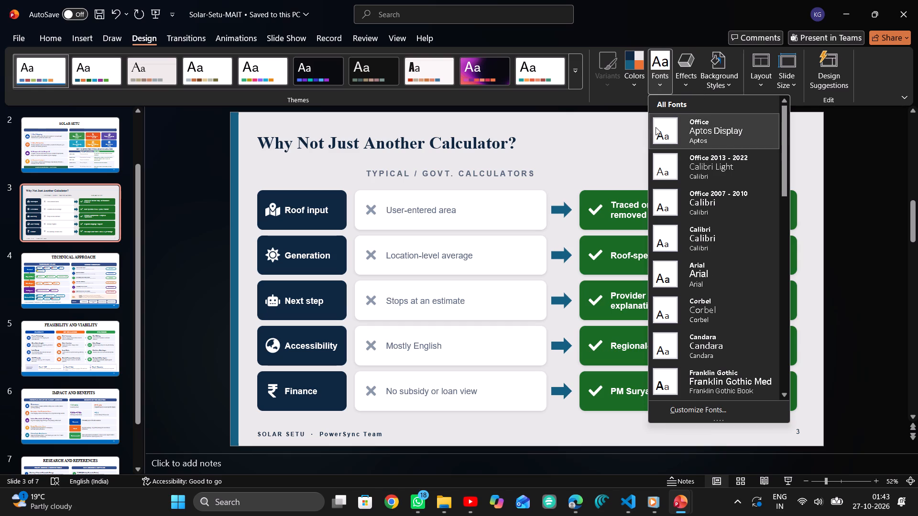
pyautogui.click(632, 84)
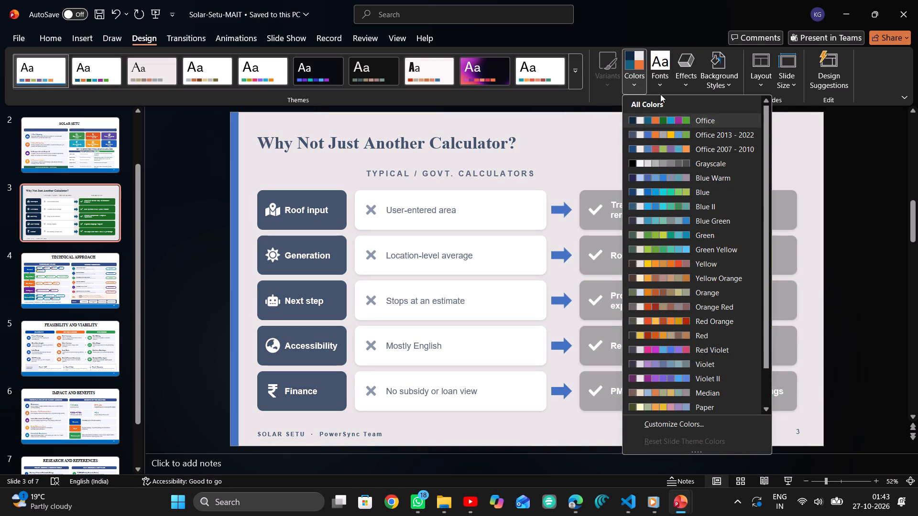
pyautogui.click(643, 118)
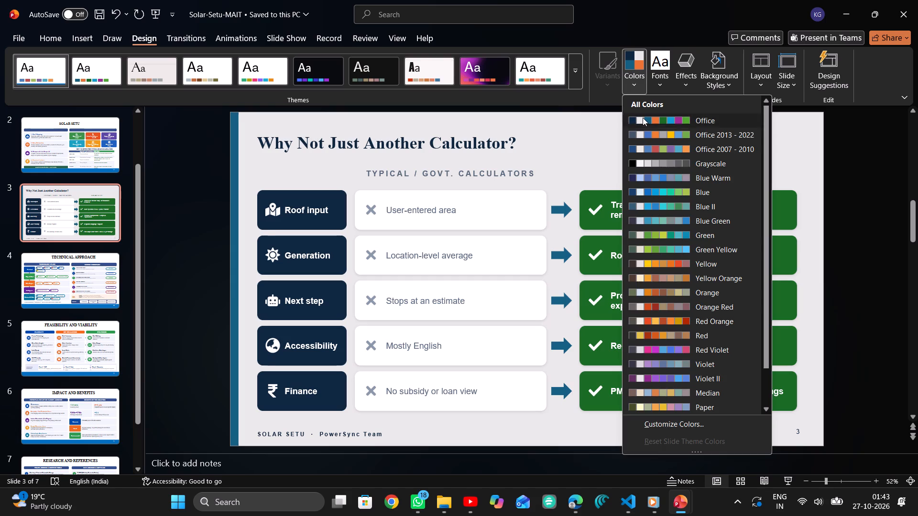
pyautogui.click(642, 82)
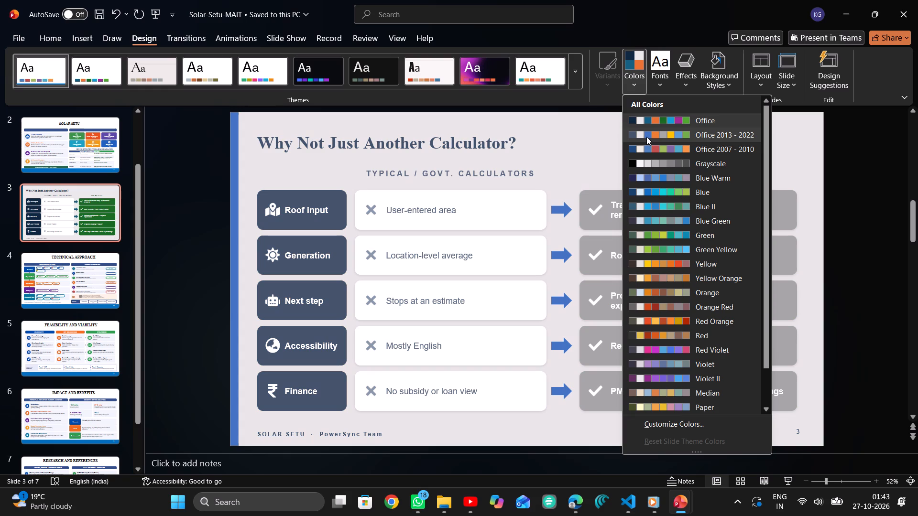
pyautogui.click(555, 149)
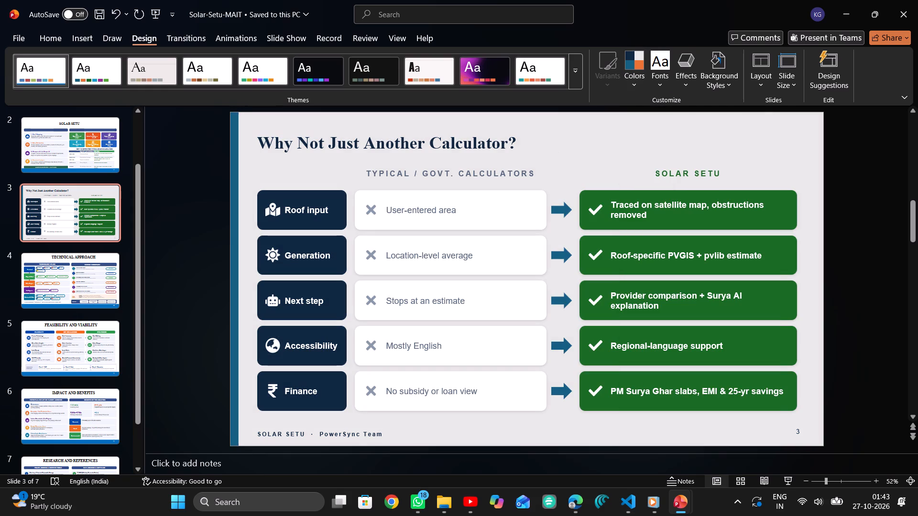
# Undo all the recent theme colour and text changes on the calculator comparison slide.
pyautogui.hotkey('ctrl', 'z')
pyautogui.hotkey('ctrl', 'z')
pyautogui.hotkey('ctrl', 'z')
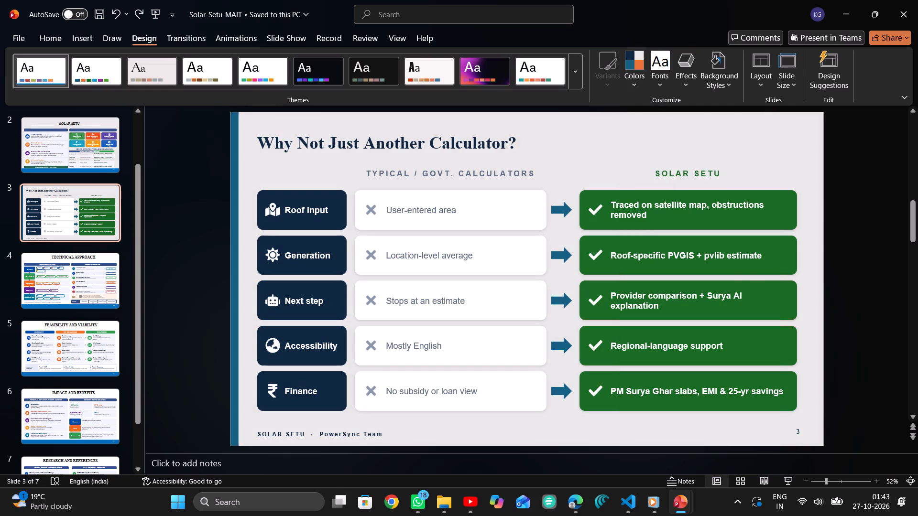
pyautogui.hotkey('ctrl', 'z')
pyautogui.hotkey('ctrl', 'z')
pyautogui.hotkey('ctrl', 'z')
pyautogui.hotkey('ctrl', 'z')
pyautogui.hotkey('ctrl', 'z')
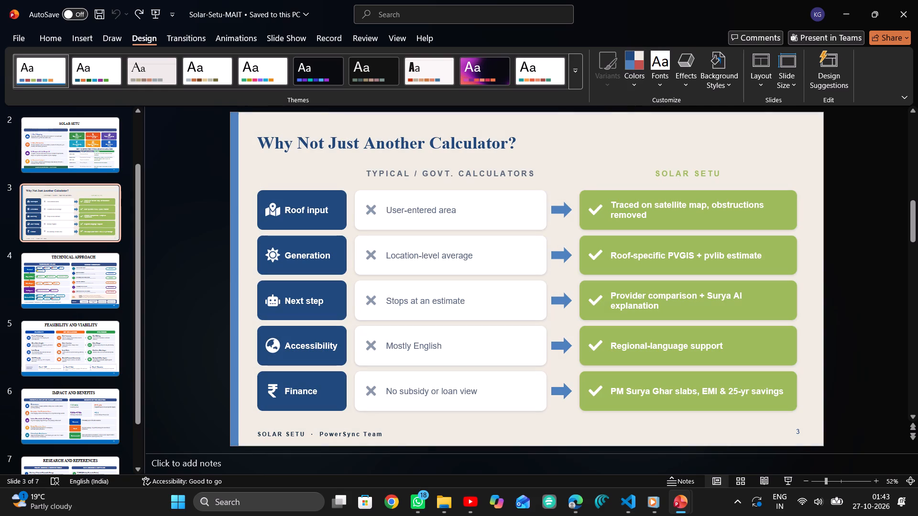
pyautogui.hotkey('ctrl', 'z')
pyautogui.hotkey('ctrl', 'z')
pyautogui.hotkey('ctrl', 'z')
pyautogui.hotkey('ctrl', 'z')
pyautogui.click(382, 167)
pyautogui.click(310, 162)
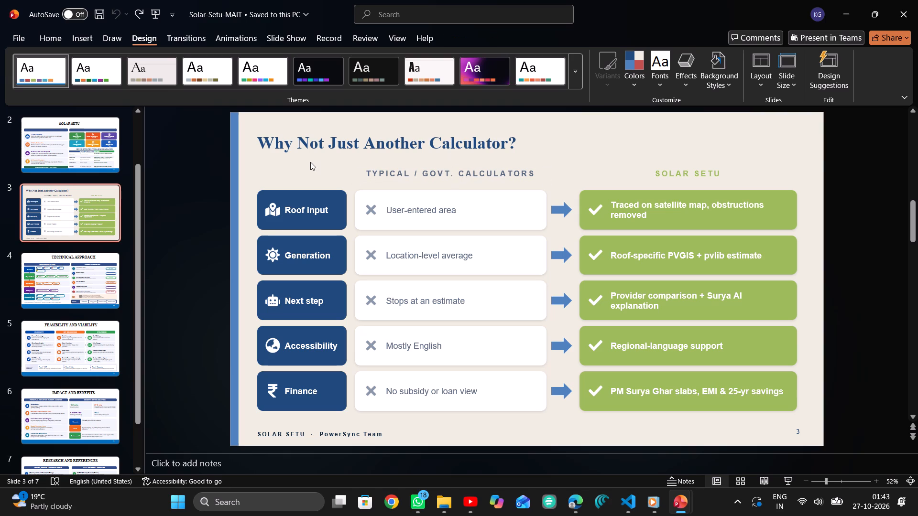
# Examine the styling of the Feasibility and Viability and the Impact and Benefits slides.
pyautogui.click(69, 347)
pyautogui.scroll(-1, 69, 347)
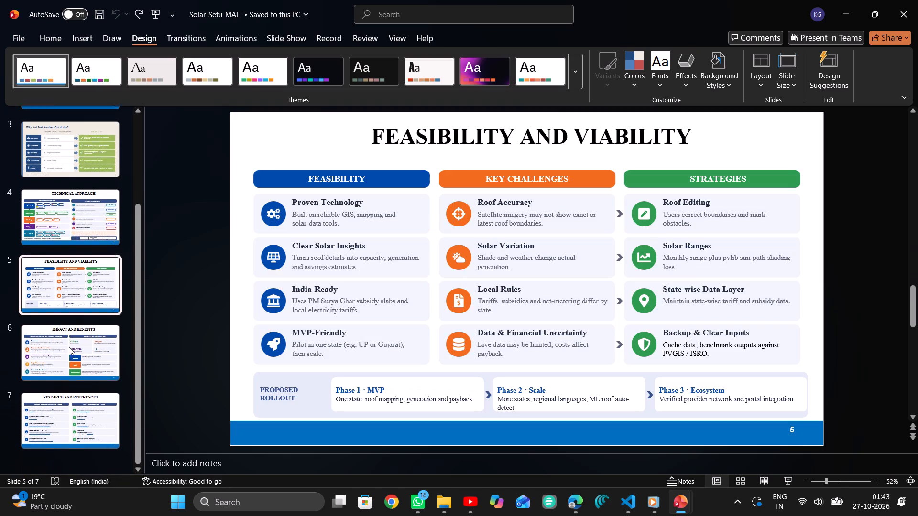
pyautogui.click(69, 375)
pyautogui.scroll(4, 76, 349)
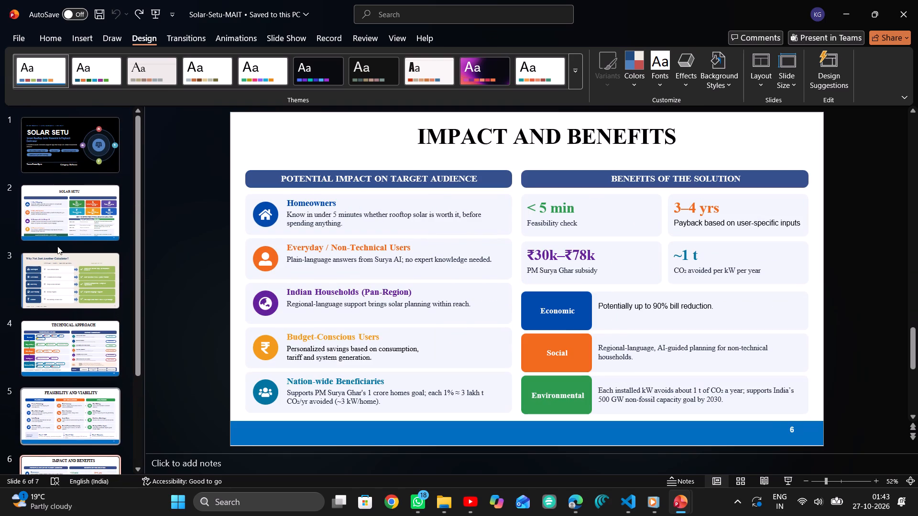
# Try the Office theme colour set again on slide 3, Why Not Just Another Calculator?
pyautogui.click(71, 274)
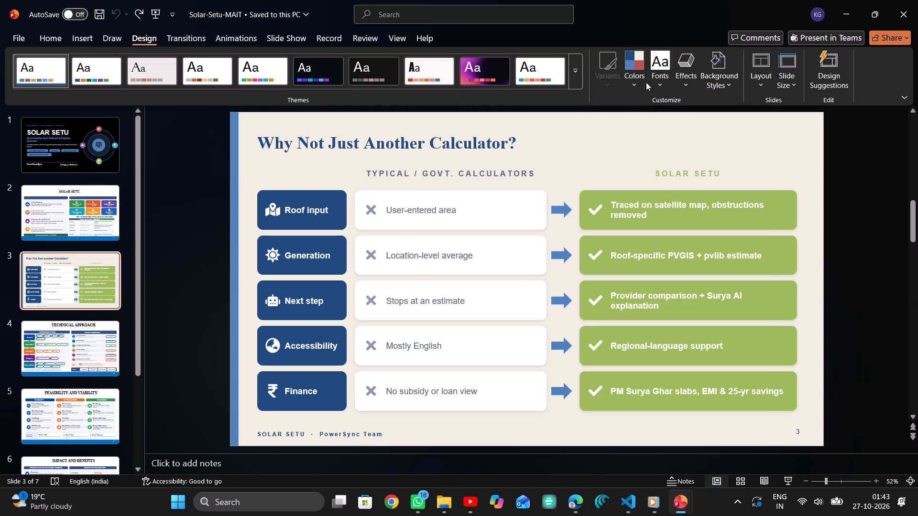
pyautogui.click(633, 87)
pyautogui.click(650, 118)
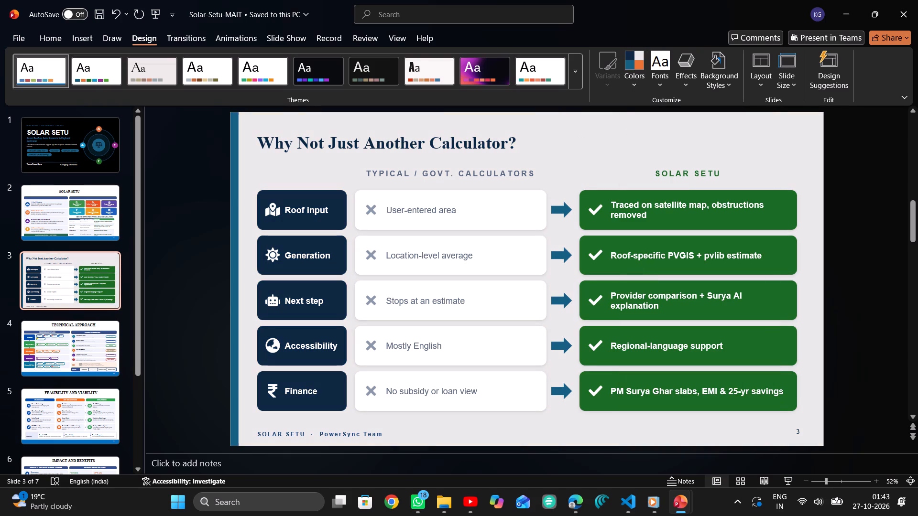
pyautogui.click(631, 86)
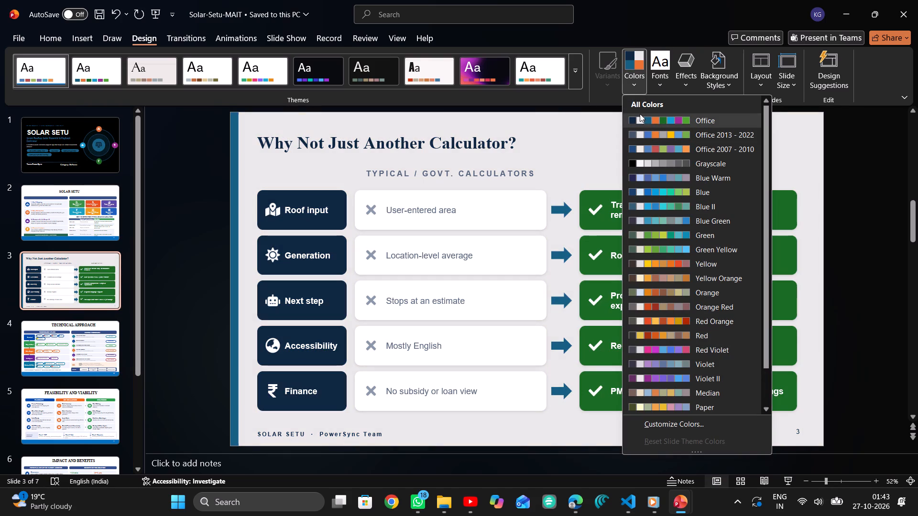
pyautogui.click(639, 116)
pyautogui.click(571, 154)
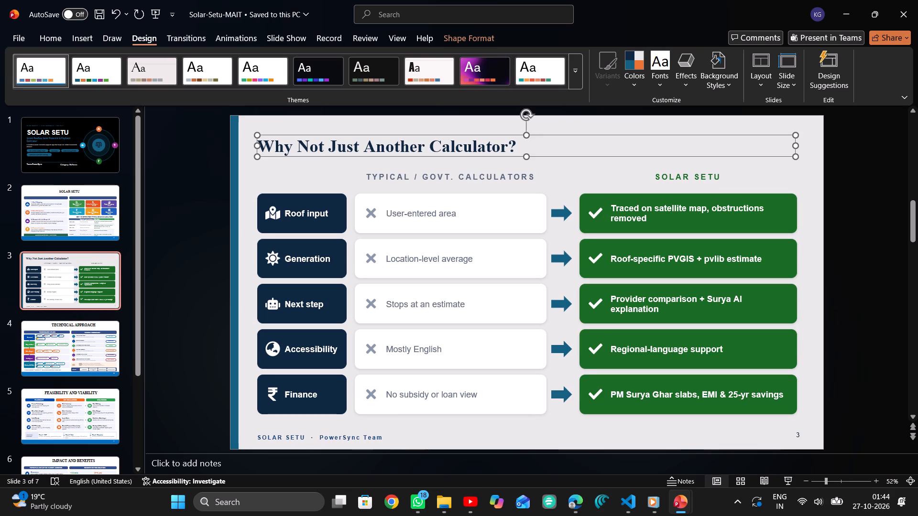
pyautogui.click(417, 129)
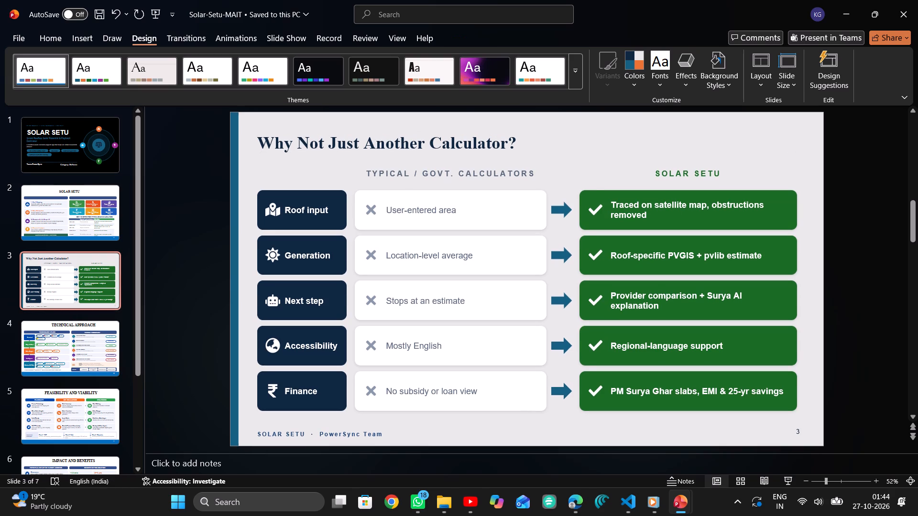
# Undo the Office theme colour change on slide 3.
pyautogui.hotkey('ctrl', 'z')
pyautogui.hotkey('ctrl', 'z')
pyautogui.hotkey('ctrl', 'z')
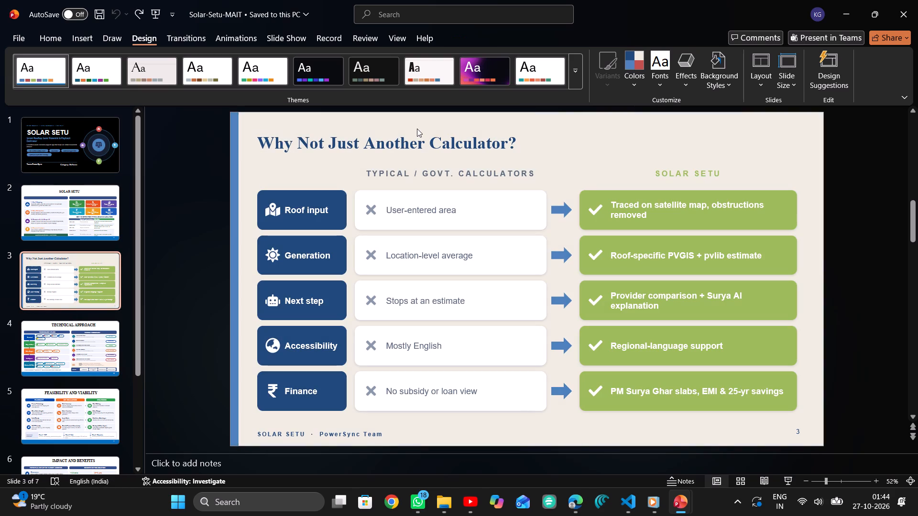
# Apply the Office theme colour set to slide 3, Why Not Just Another Calculator?
pyautogui.click(655, 84)
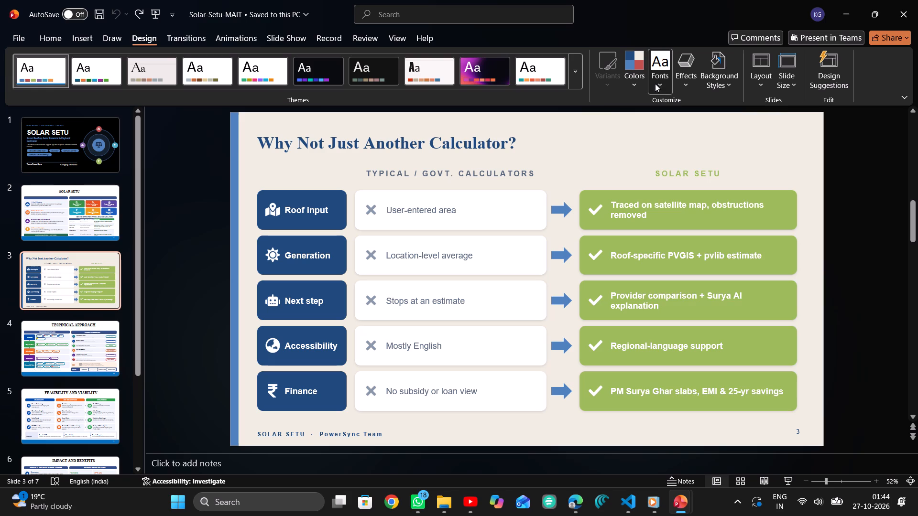
pyautogui.click(631, 87)
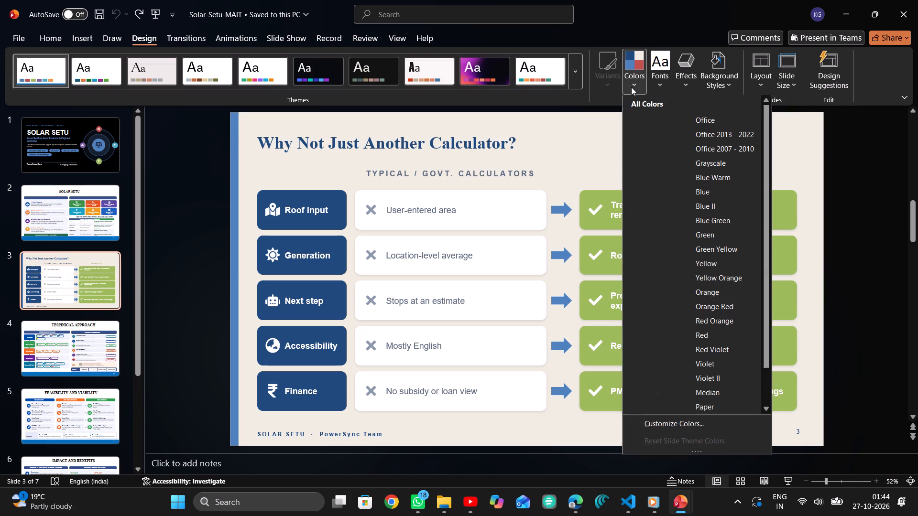
pyautogui.click(648, 119)
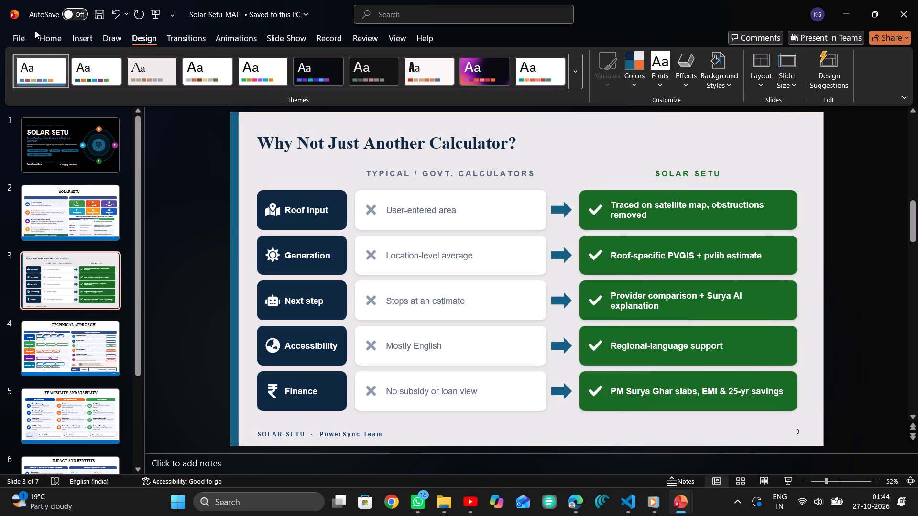
# Save a copy of the presentation as Solar-Setu-MAIT1 in the Downloads folder, in PowerPoint Presentation format.
pyautogui.click(23, 34)
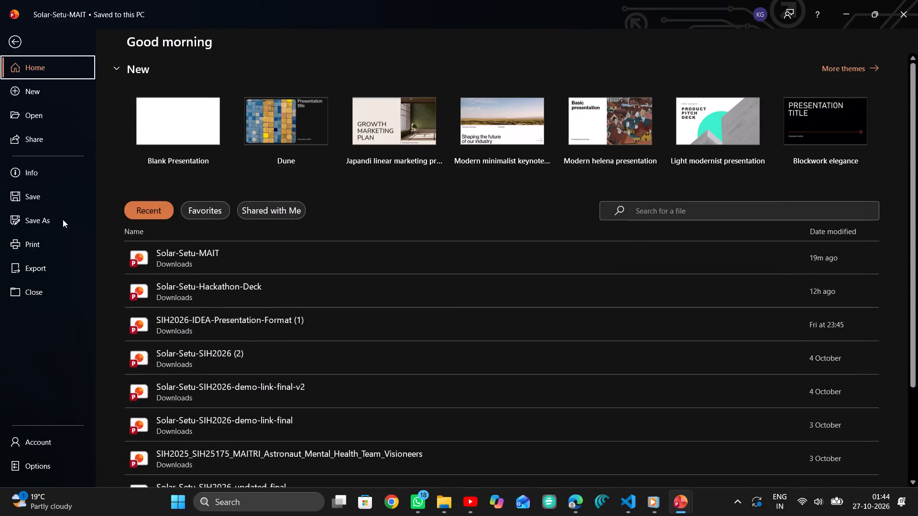
pyautogui.click(63, 219)
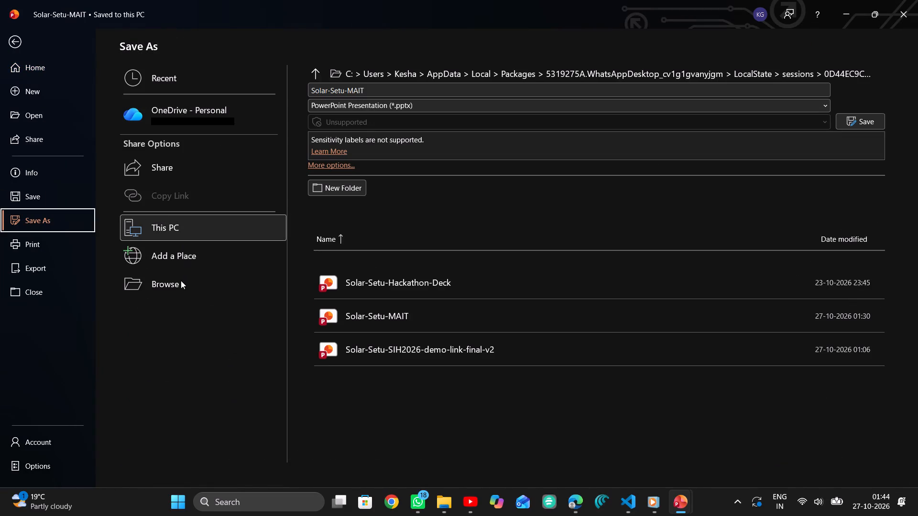
pyautogui.click(372, 88)
pyautogui.click(372, 88)
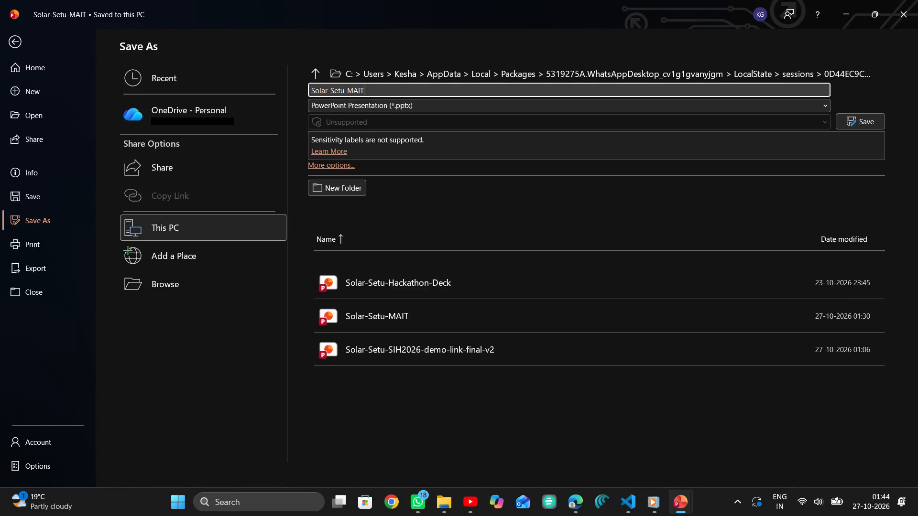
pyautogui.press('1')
pyautogui.click(204, 276)
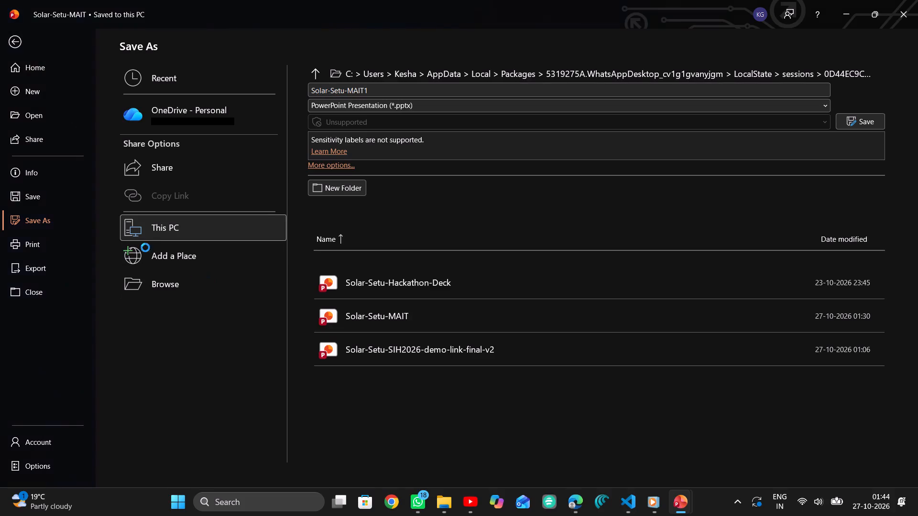
pyautogui.scroll(-1, 48, 139)
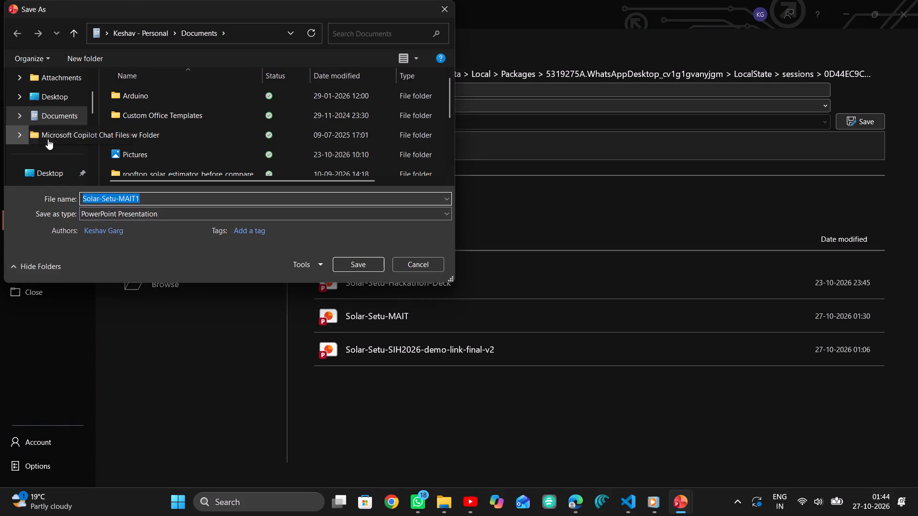
pyautogui.scroll(-1, 59, 164)
pyautogui.click(59, 140)
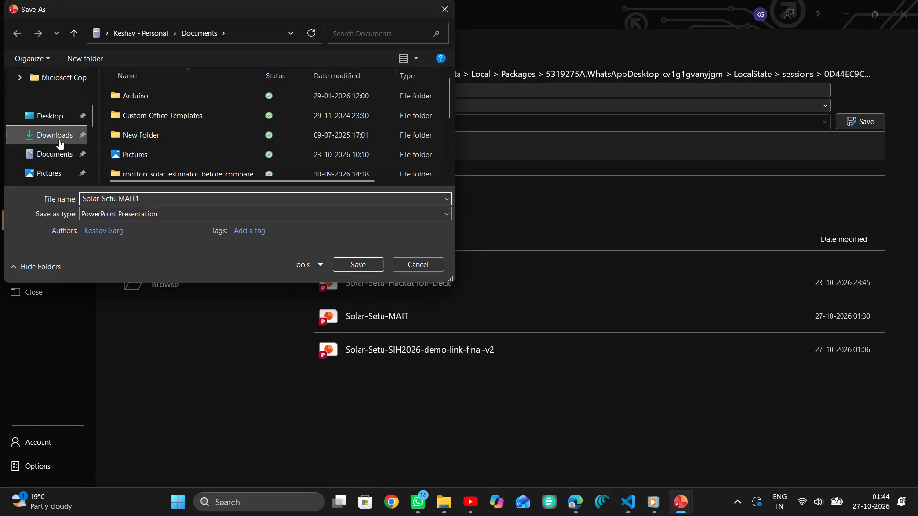
pyautogui.click(363, 261)
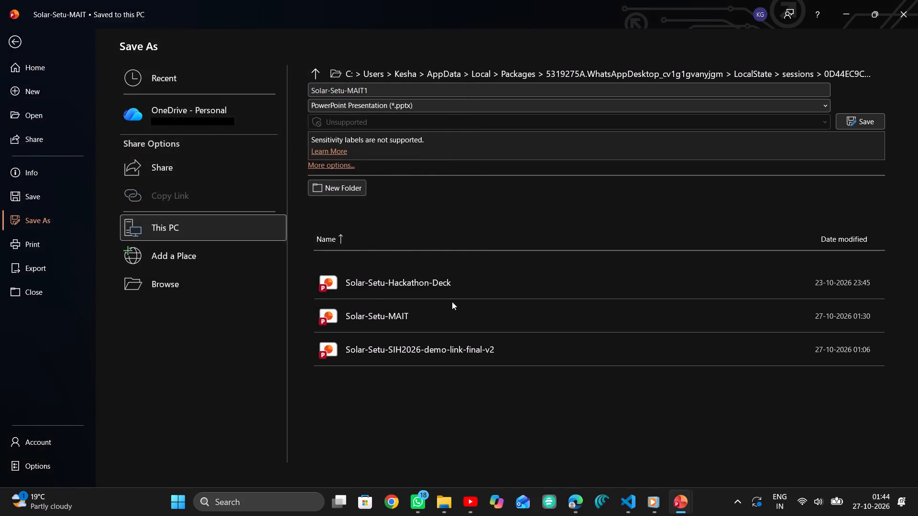